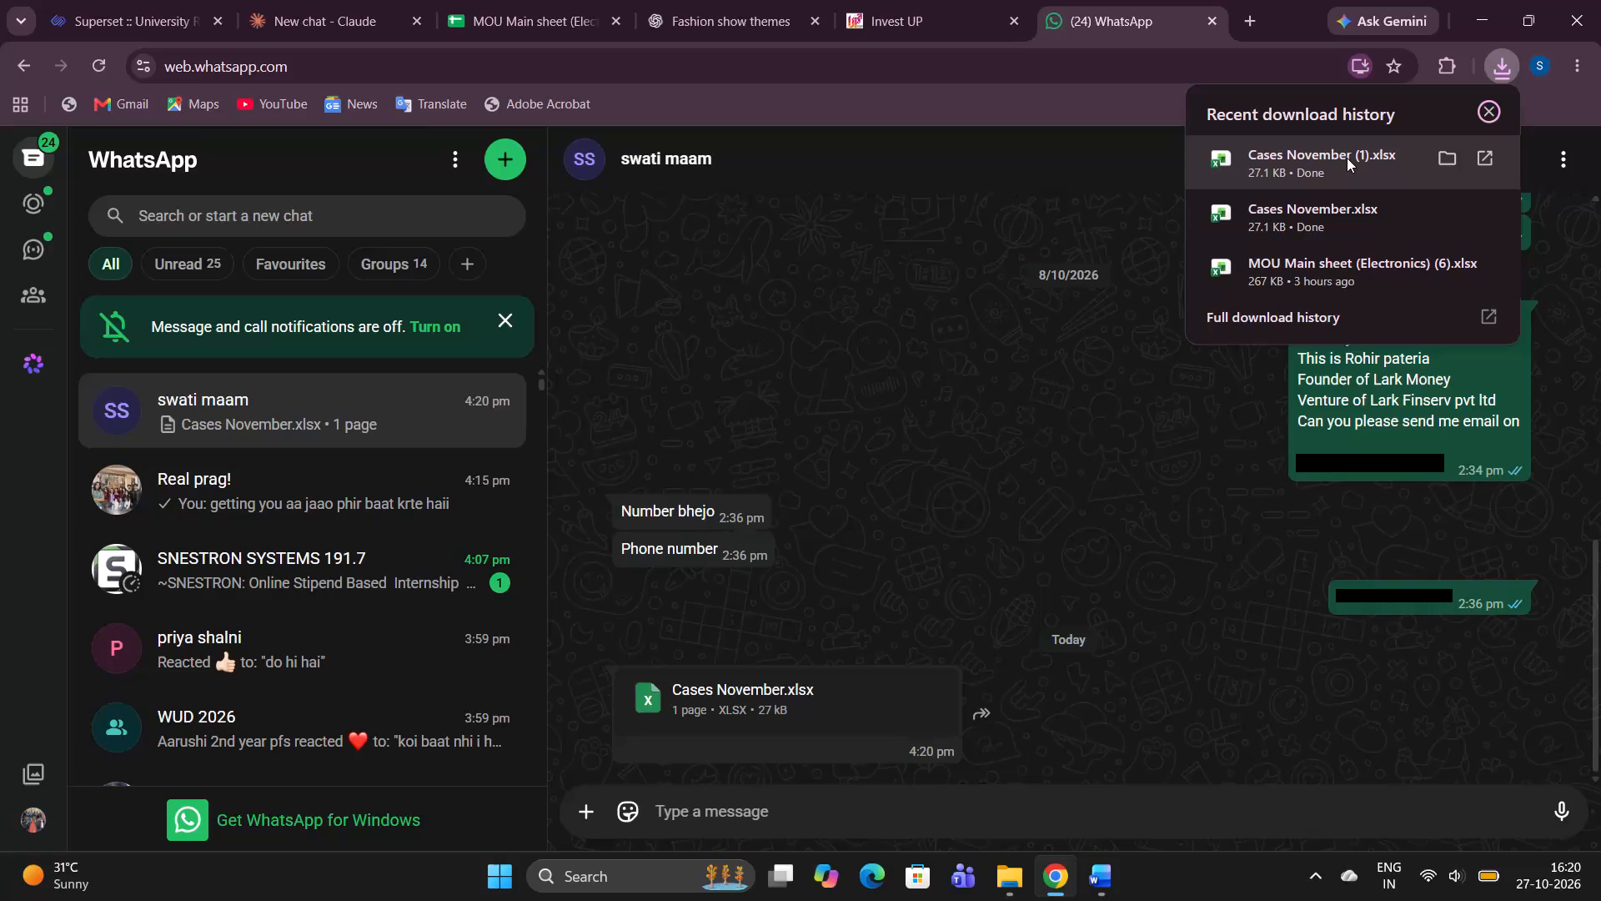
Open the downloaded workbook Cases November (1).xlsx from the recent download history.
{"action": "double_click", "coordinate": [1347, 158]}
{"action": "triple_click", "coordinate": [1317, 152]}
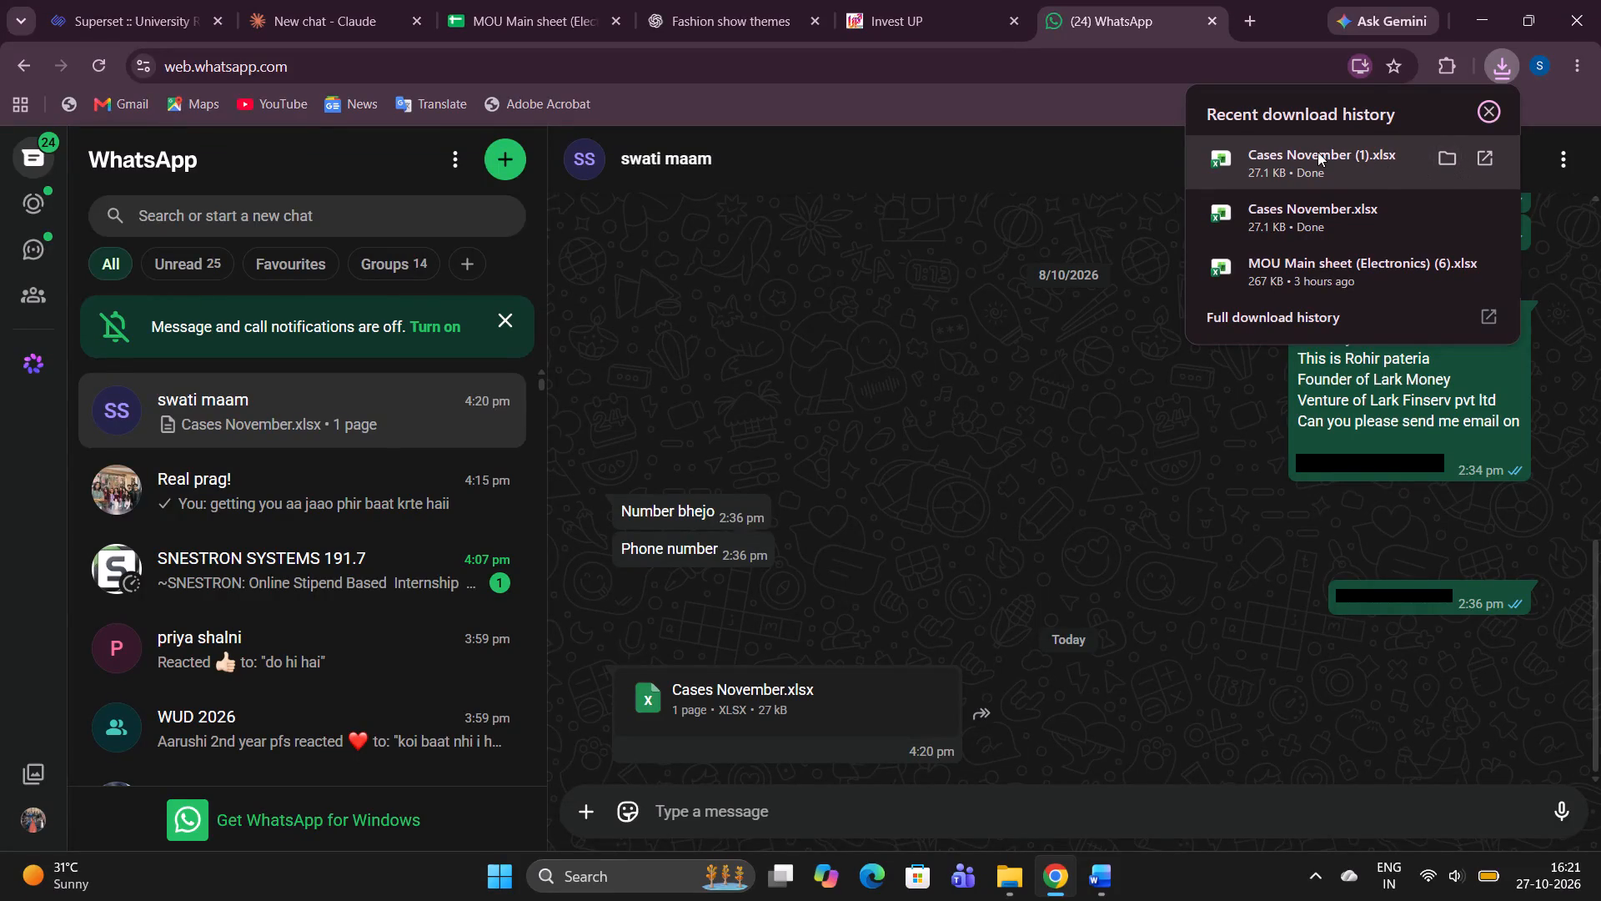
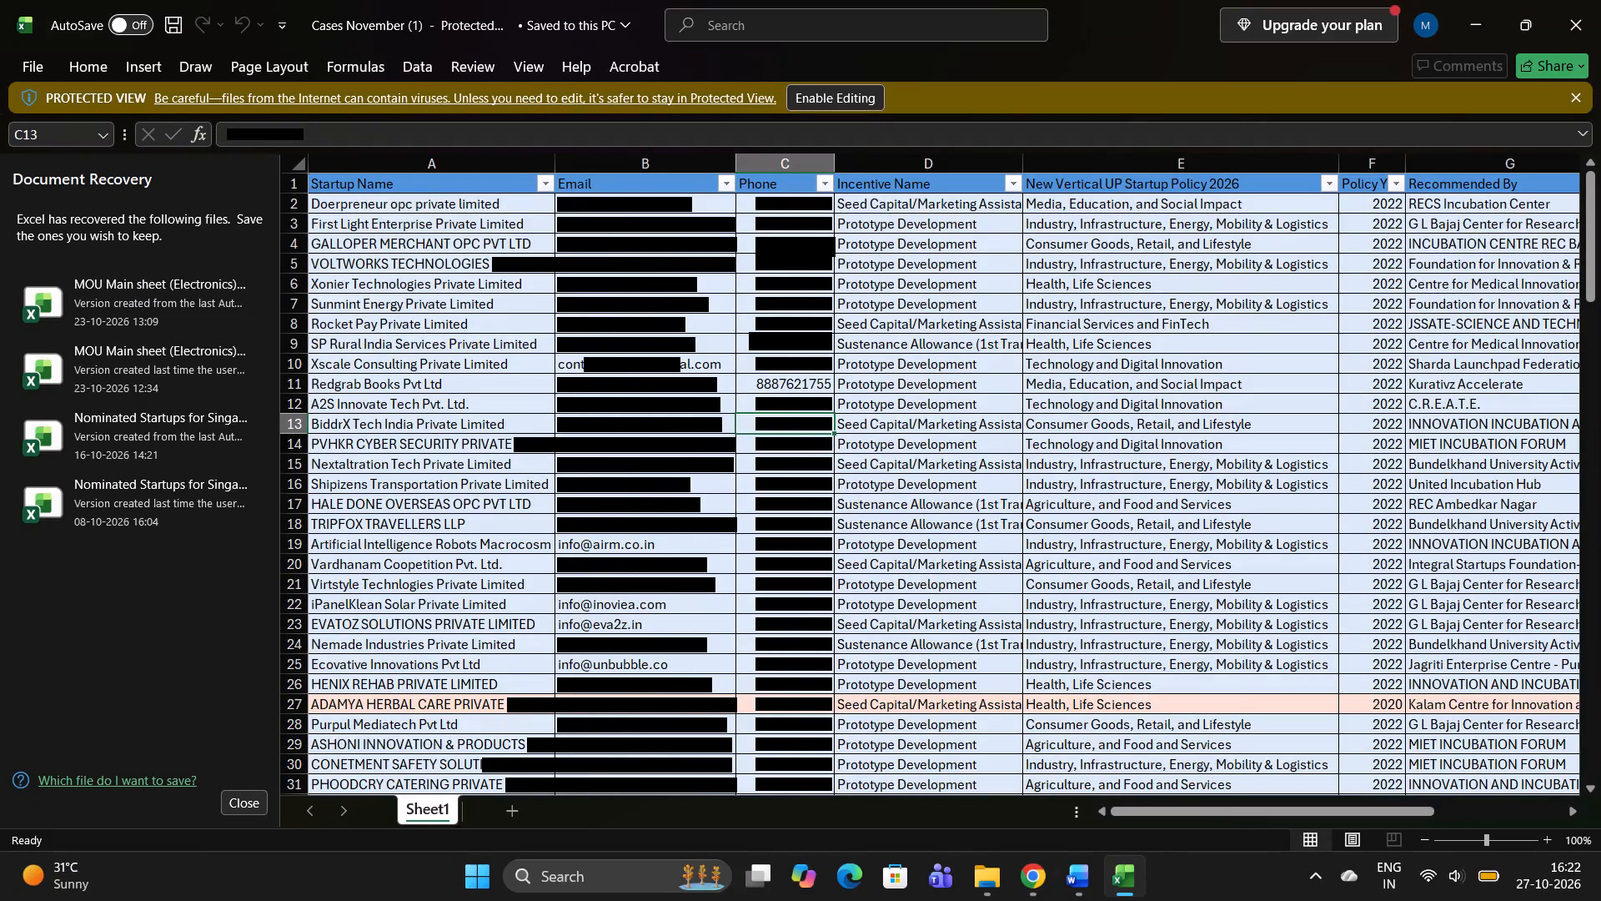
Dismiss the Document Recovery list, choosing the option "Yes, I want to view these files later" for the unopened recovered files.
{"action": "left_click", "coordinate": [251, 809]}
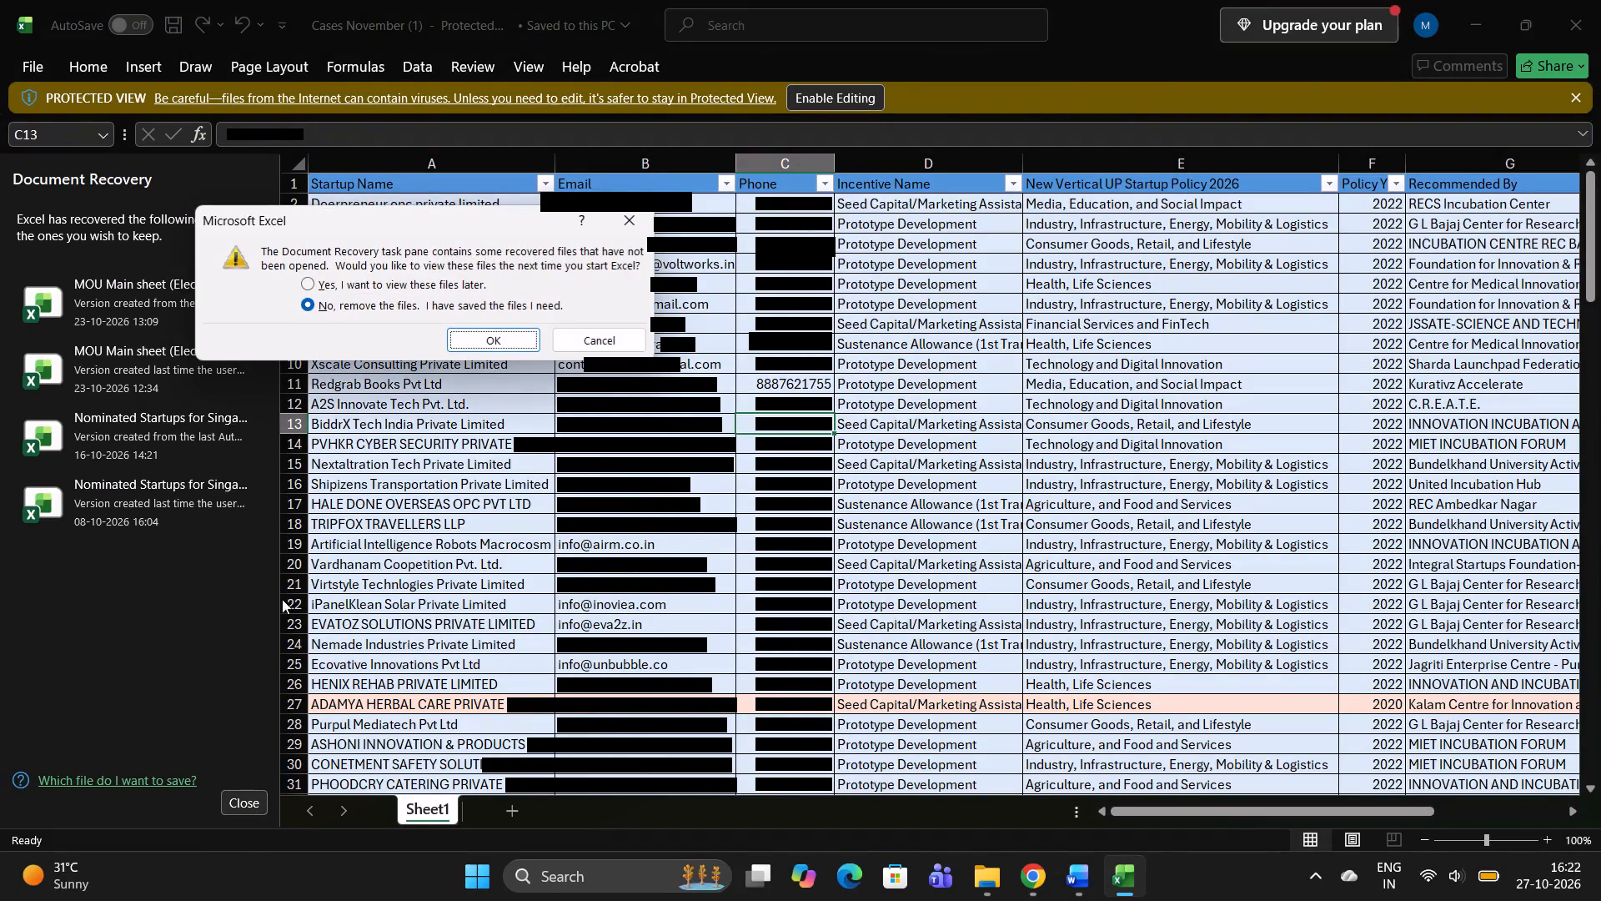
{"action": "left_click", "coordinate": [344, 294]}
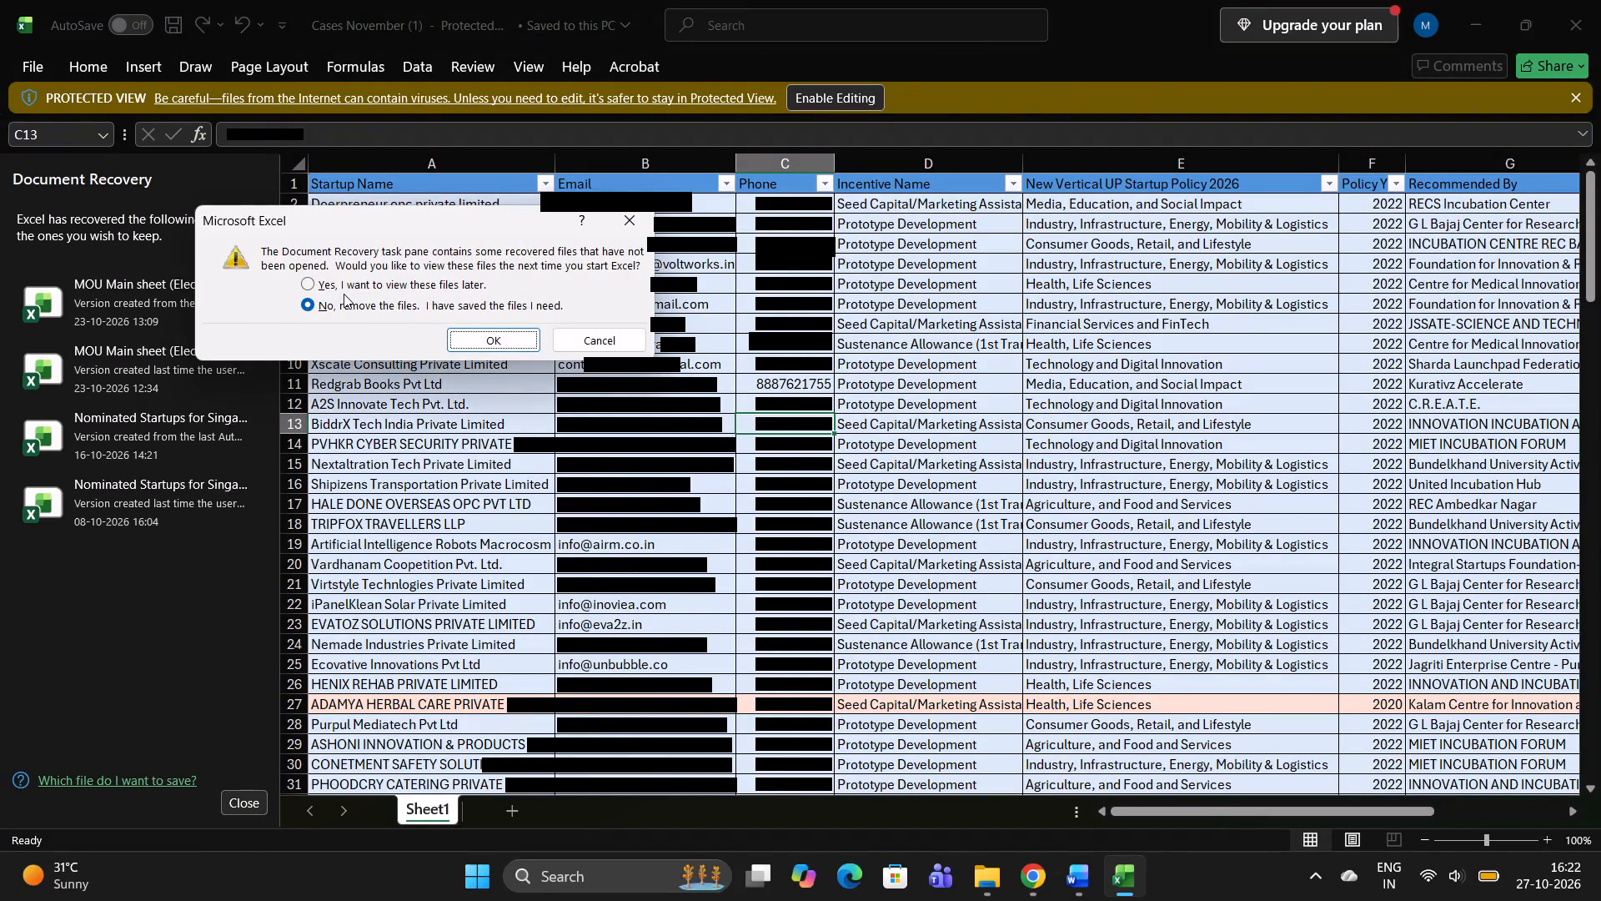
{"action": "left_click", "coordinate": [344, 289]}
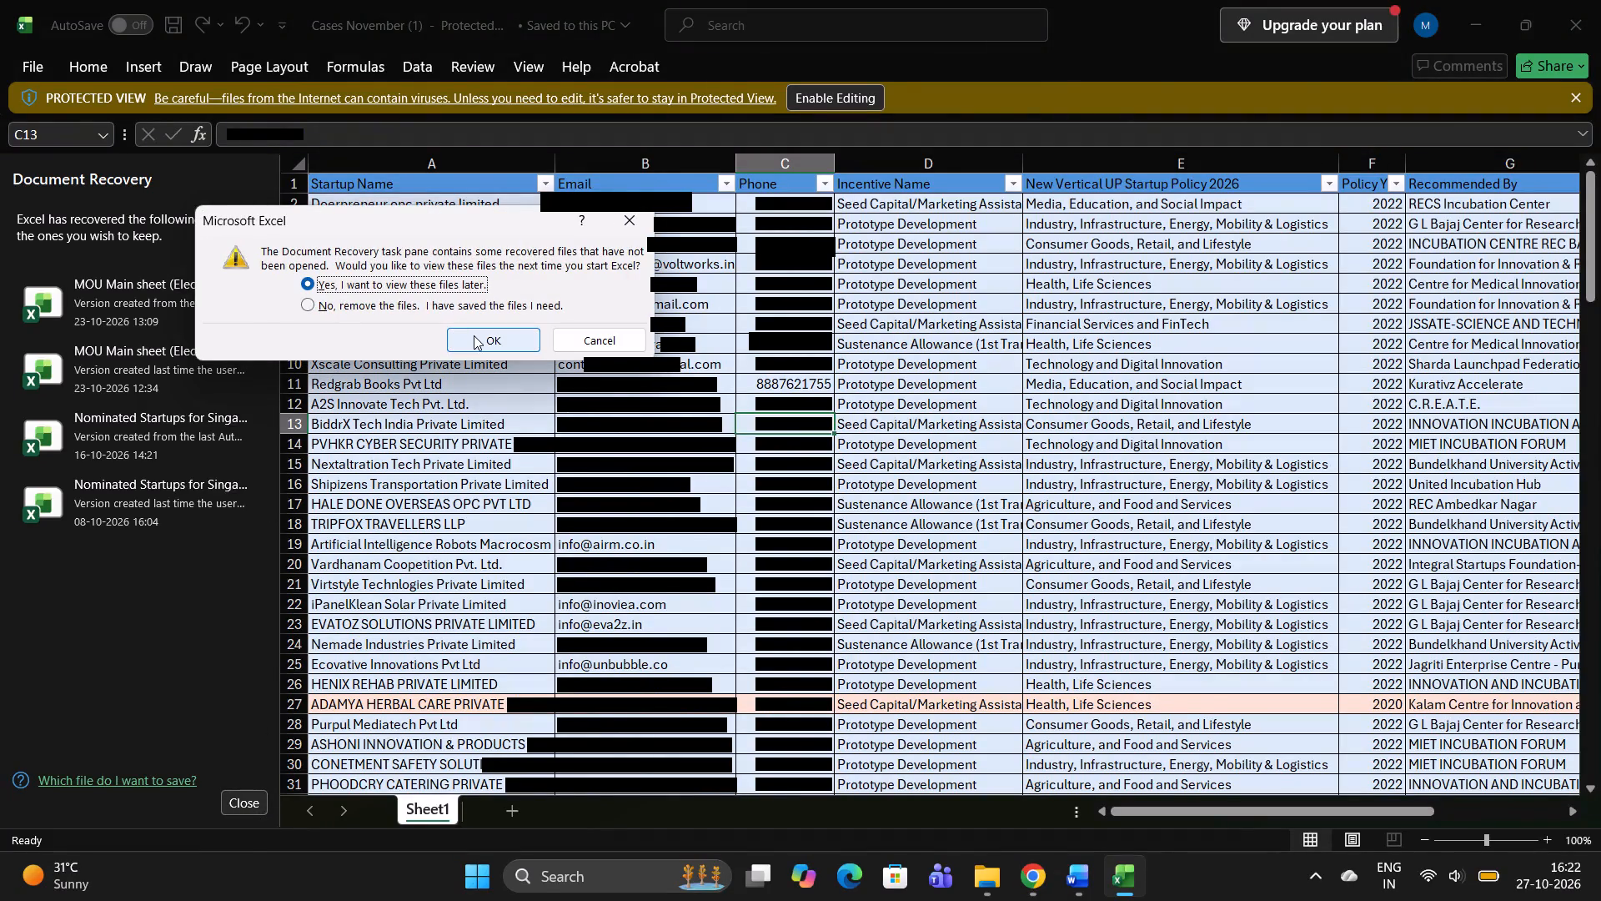
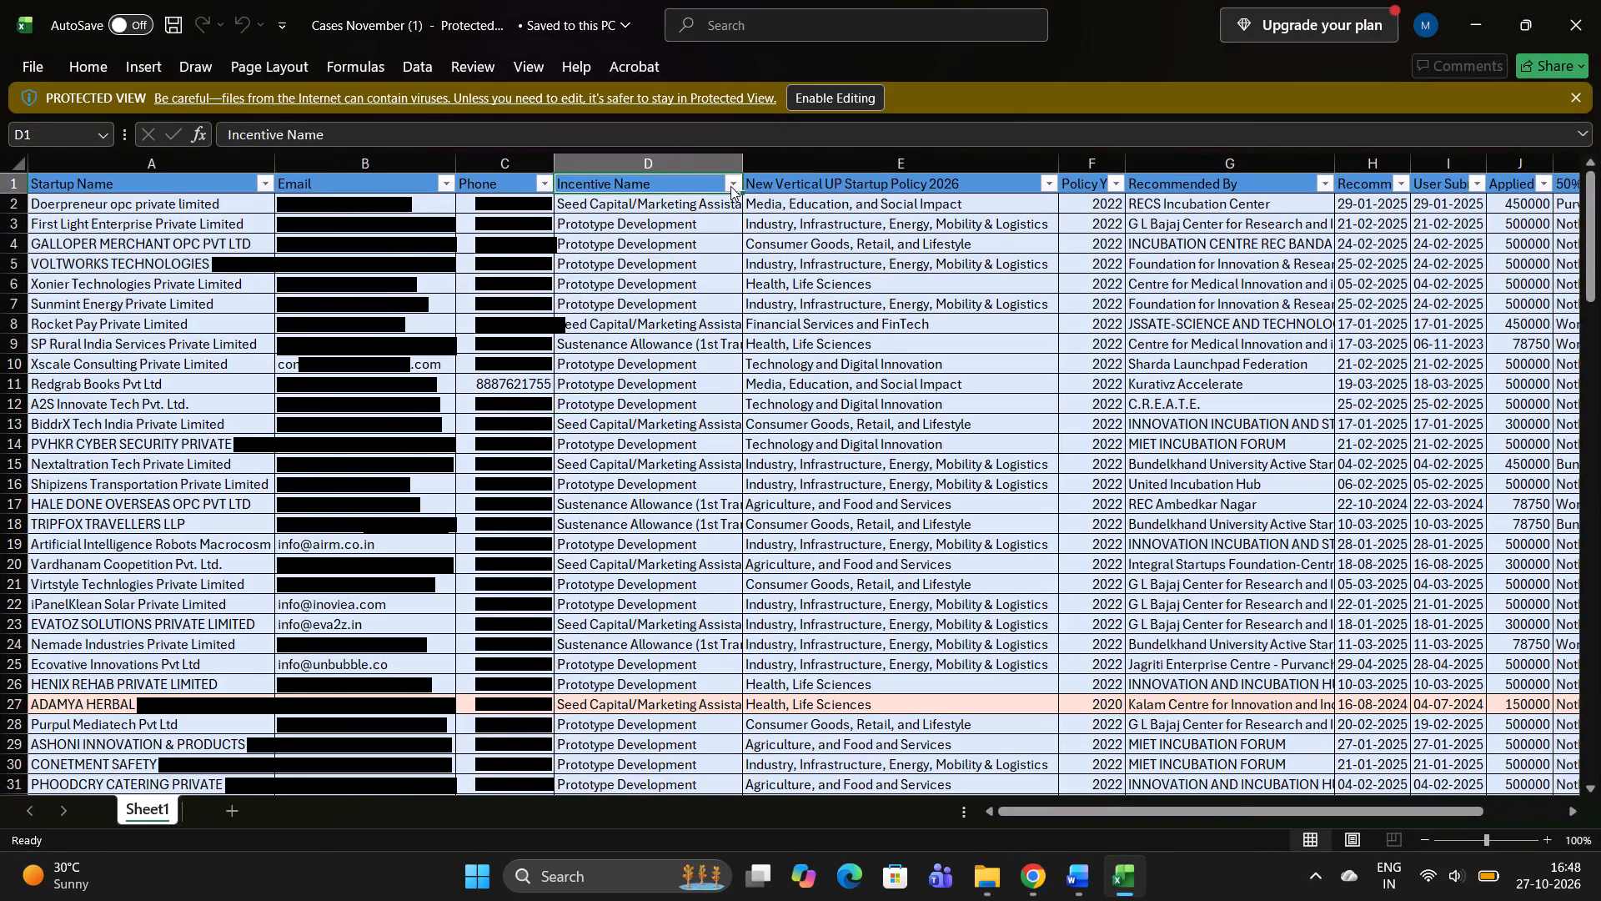
Take the Cases November workbook out of Protected View and enable editing.
{"action": "left_click", "coordinate": [730, 186]}
{"action": "left_click", "coordinate": [838, 103]}
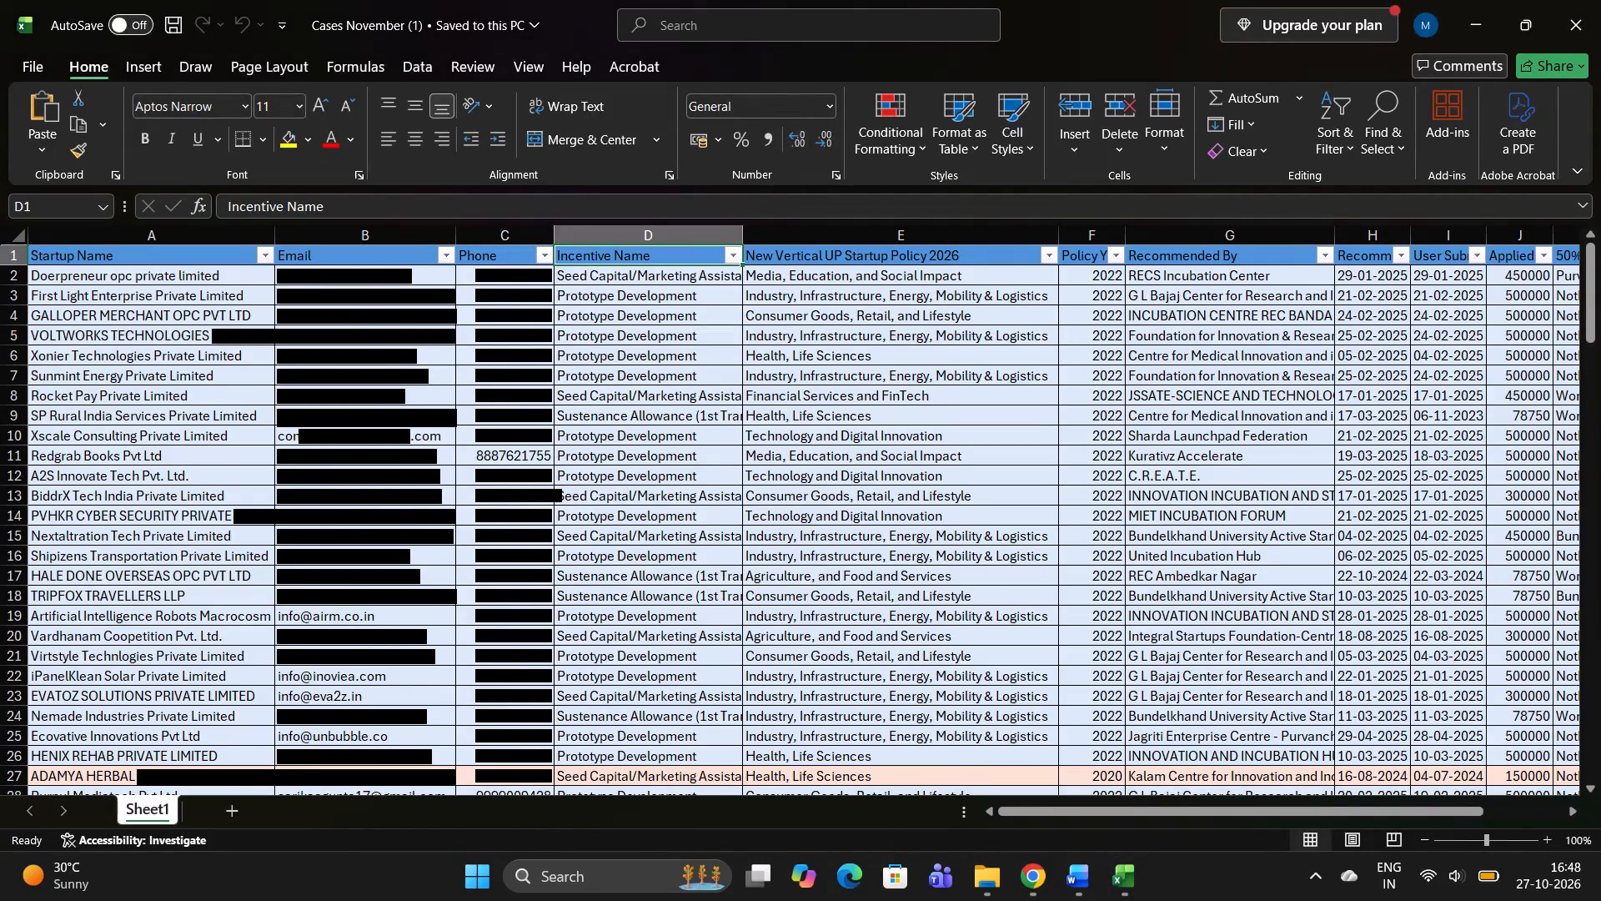
Filter the Incentive Name column so that only Sustenance Allowance (1st Tranche) is selected.
{"action": "left_click", "coordinate": [730, 259]}
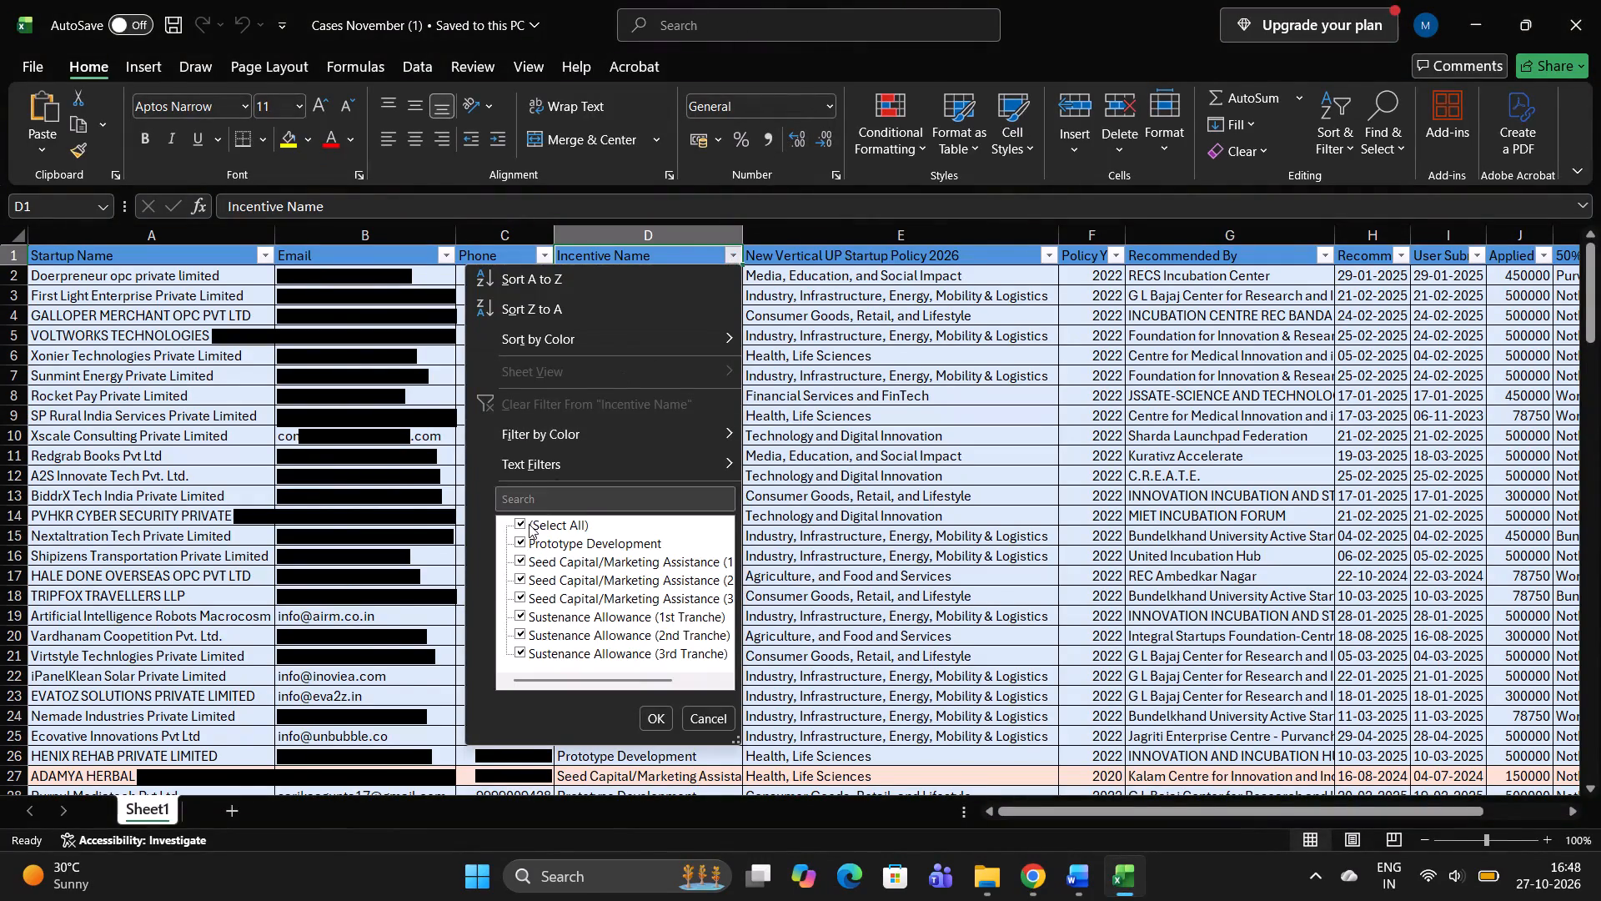
{"action": "left_click", "coordinate": [529, 524]}
{"action": "left_click", "coordinate": [527, 546]}
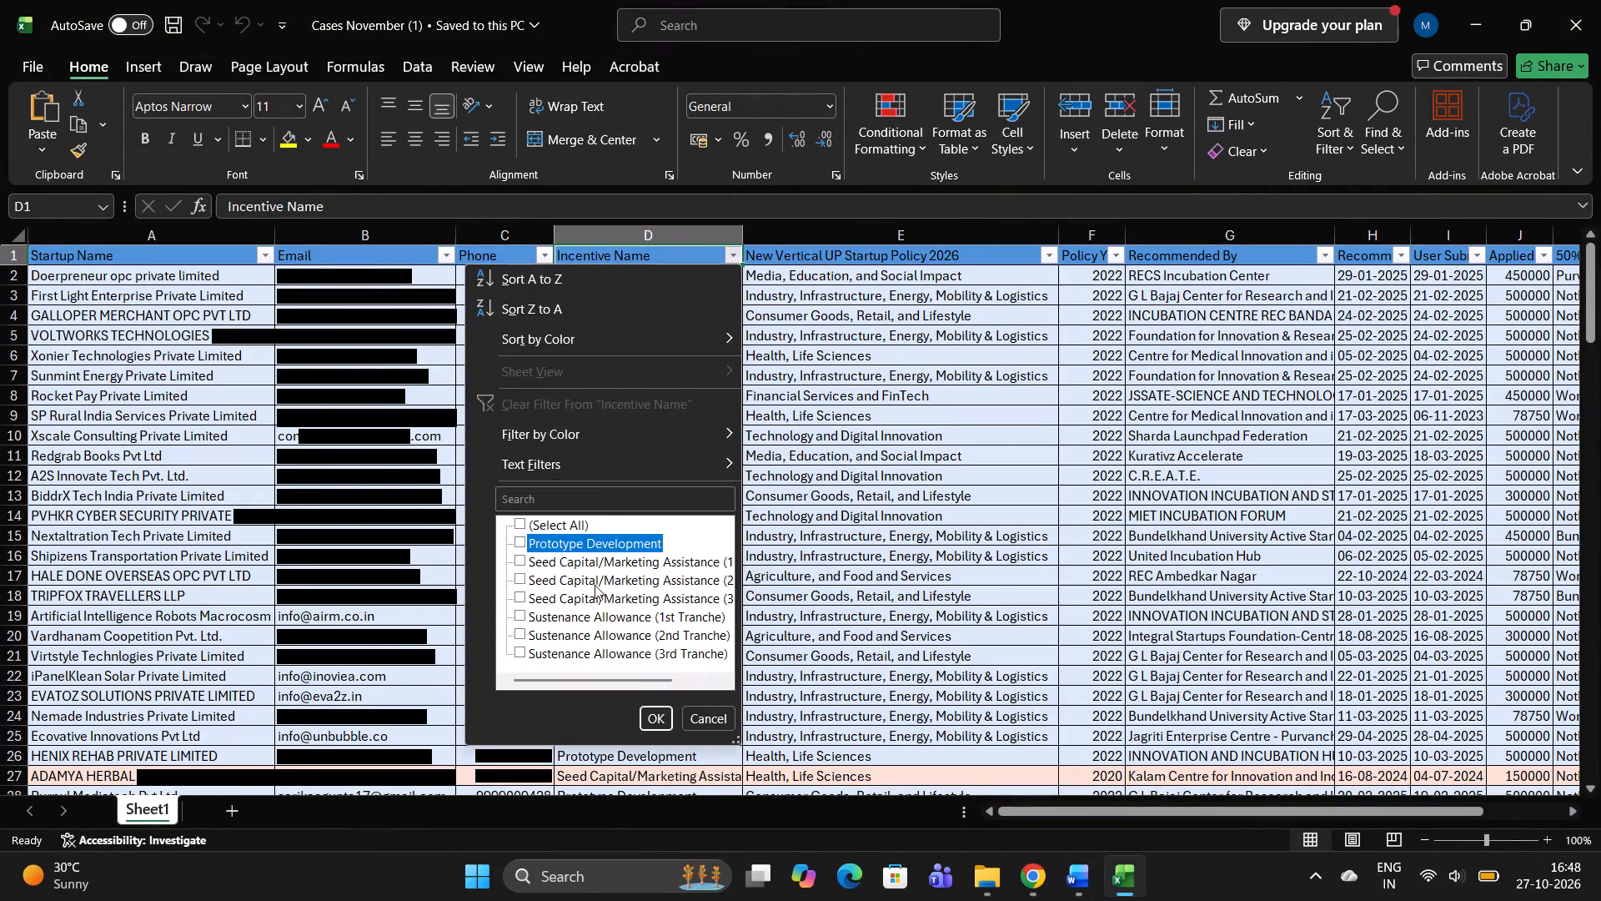
{"action": "left_click", "coordinate": [526, 544]}
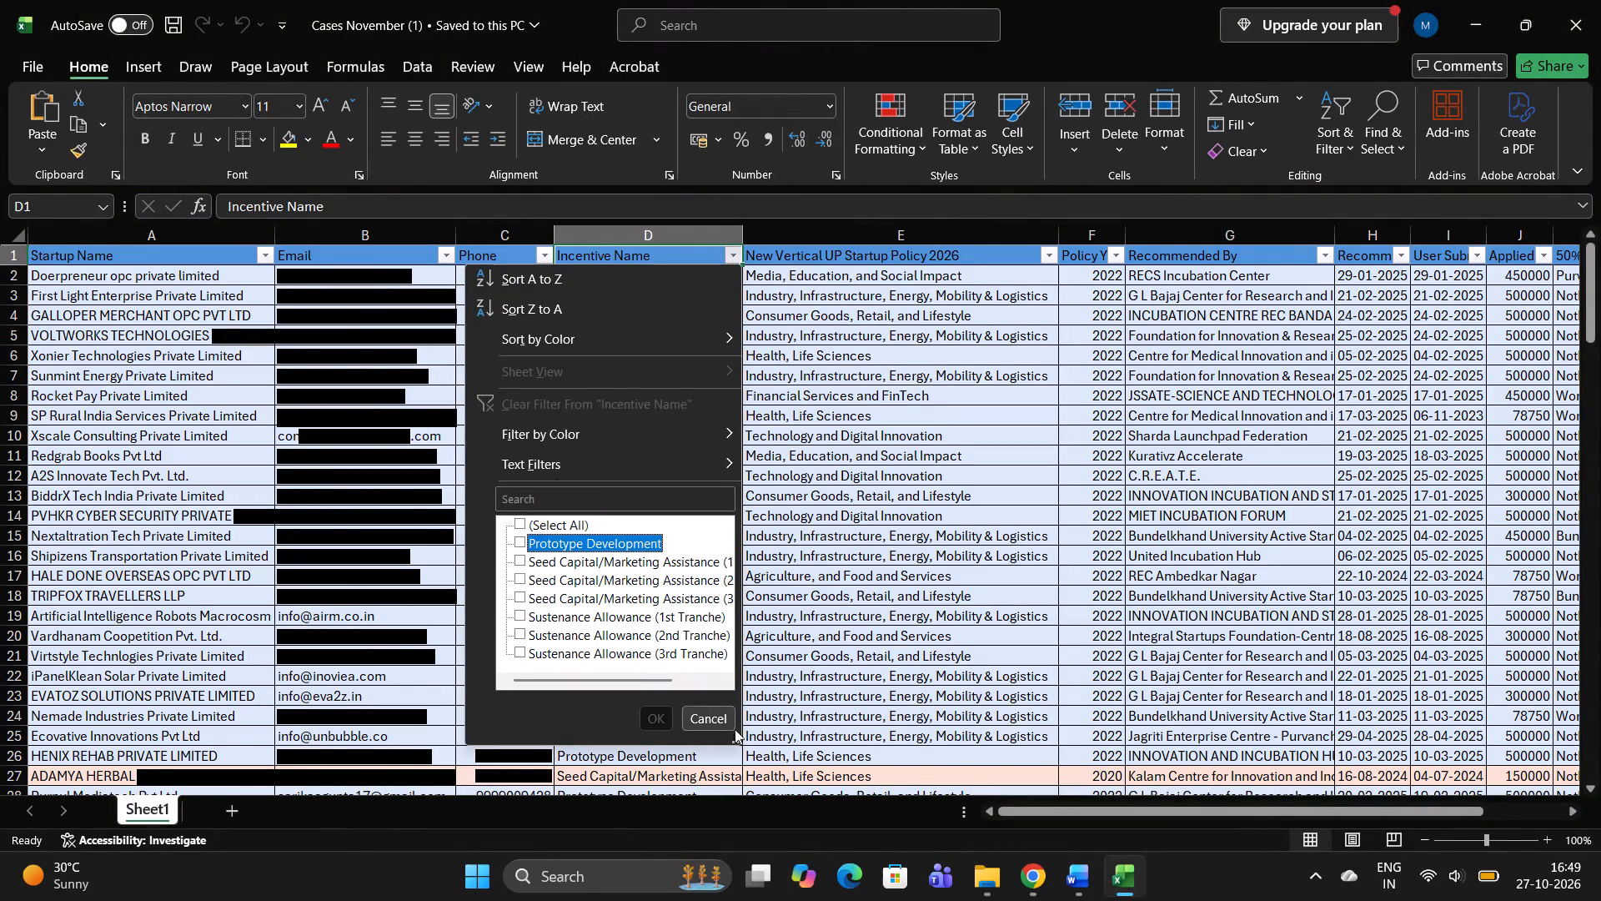
{"action": "left_click_drag", "start_coordinate": [741, 745], "coordinate": [989, 716]}
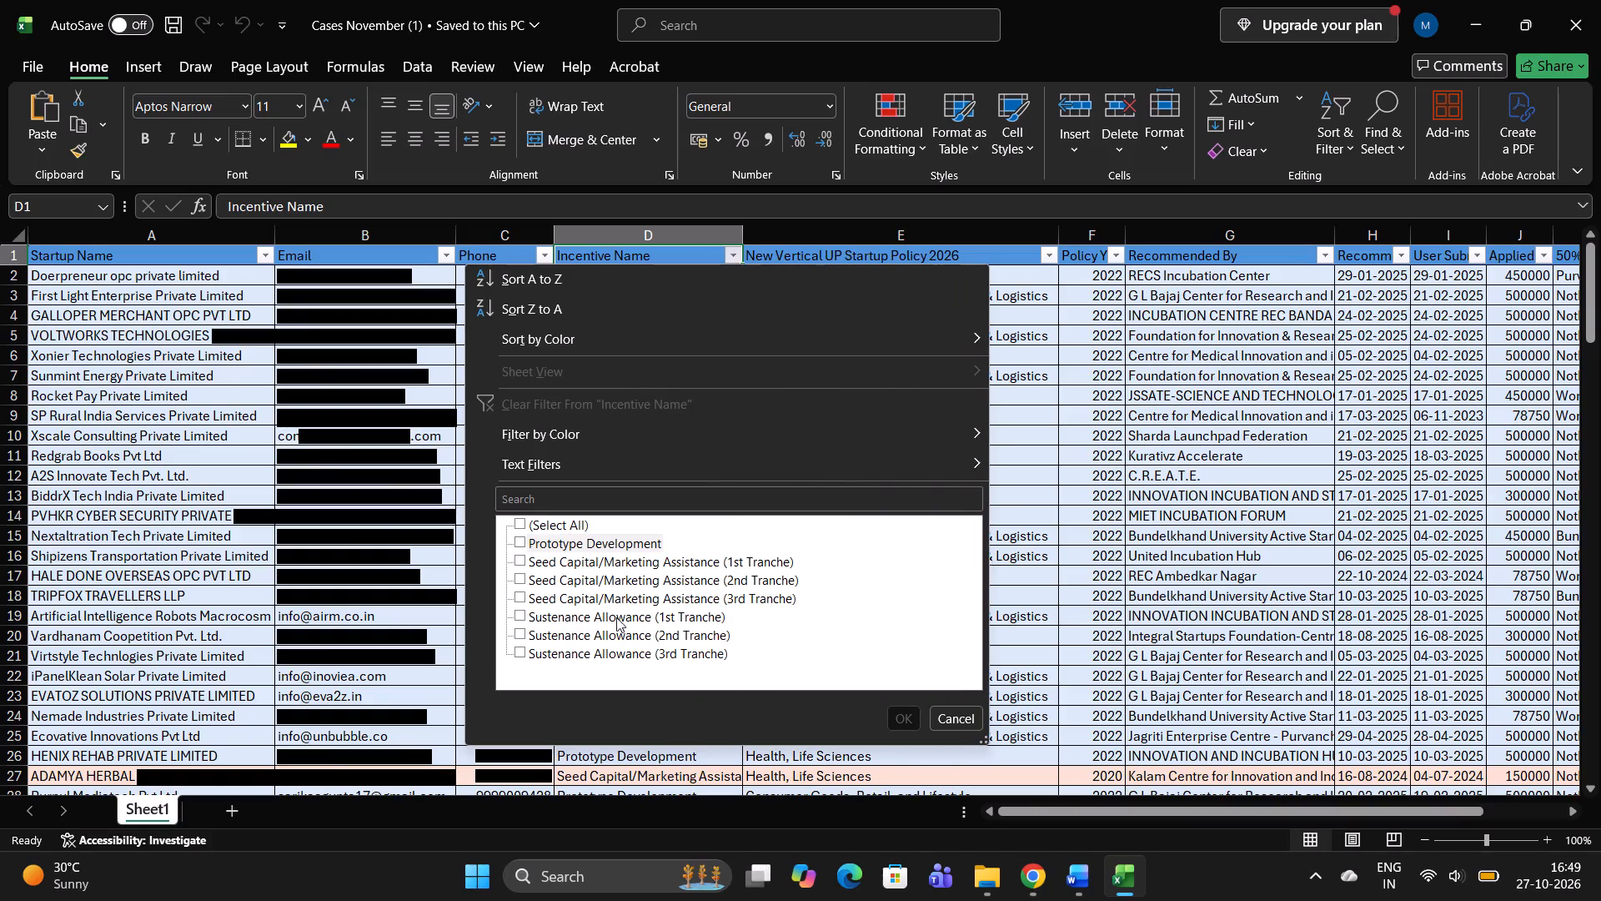
{"action": "left_click", "coordinate": [532, 620]}
Apply the Incentive Name filter for Sustenance Allowance (1st Tranche).
{"action": "left_click", "coordinate": [899, 720]}
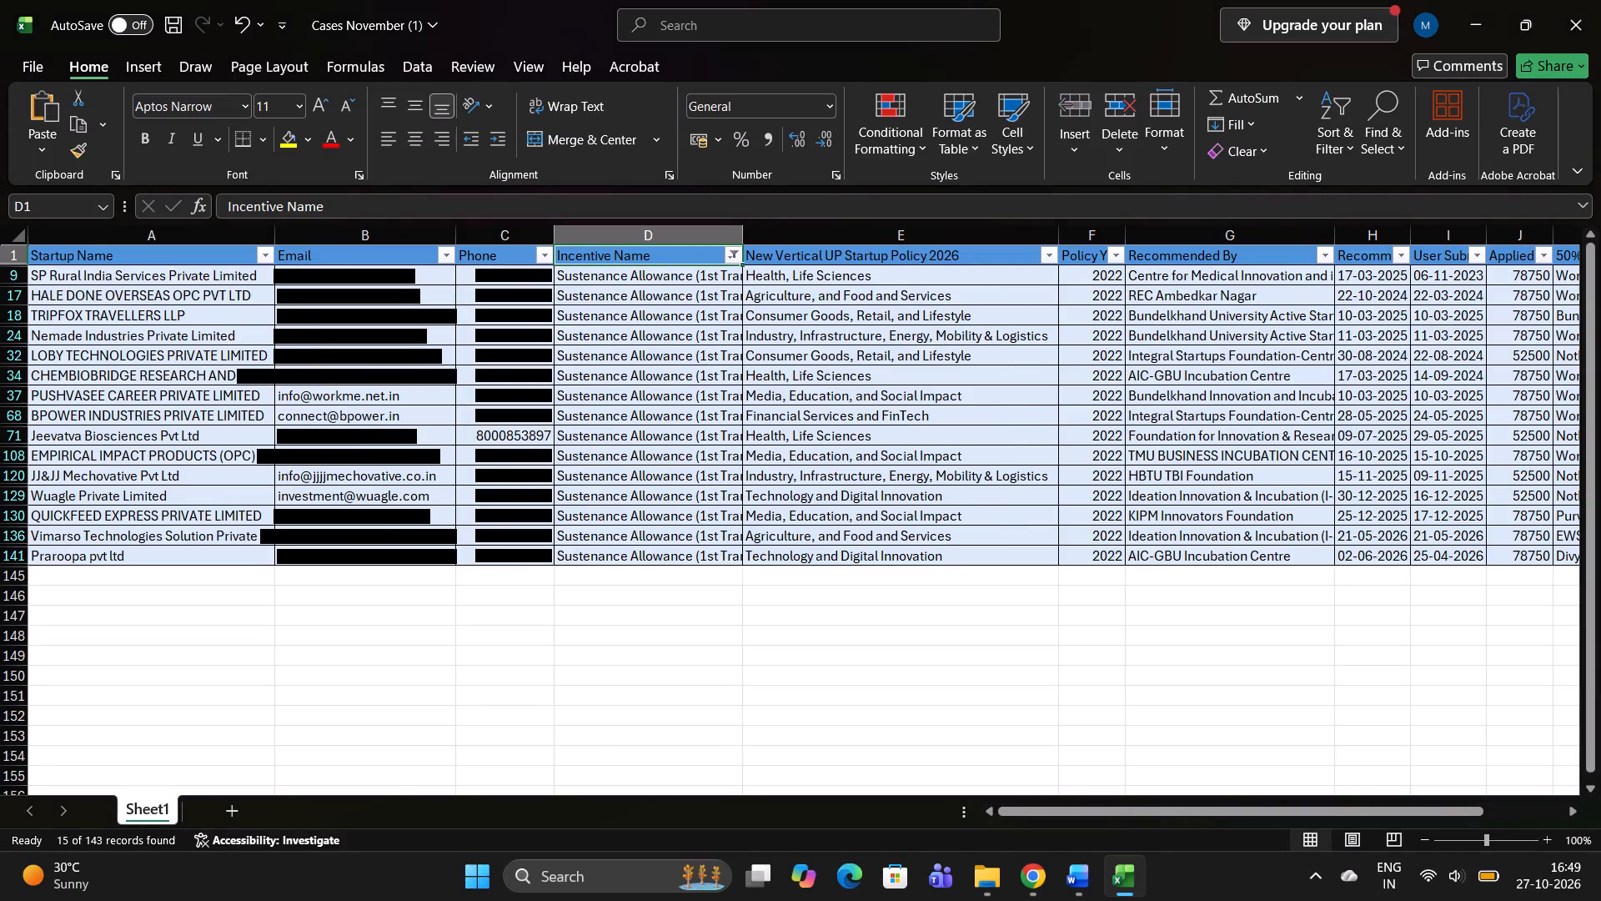
Copy the Email column entries of all the filtered startups, from row 9 through row 141.
{"action": "left_click_drag", "start_coordinate": [349, 283], "coordinate": [349, 311]}
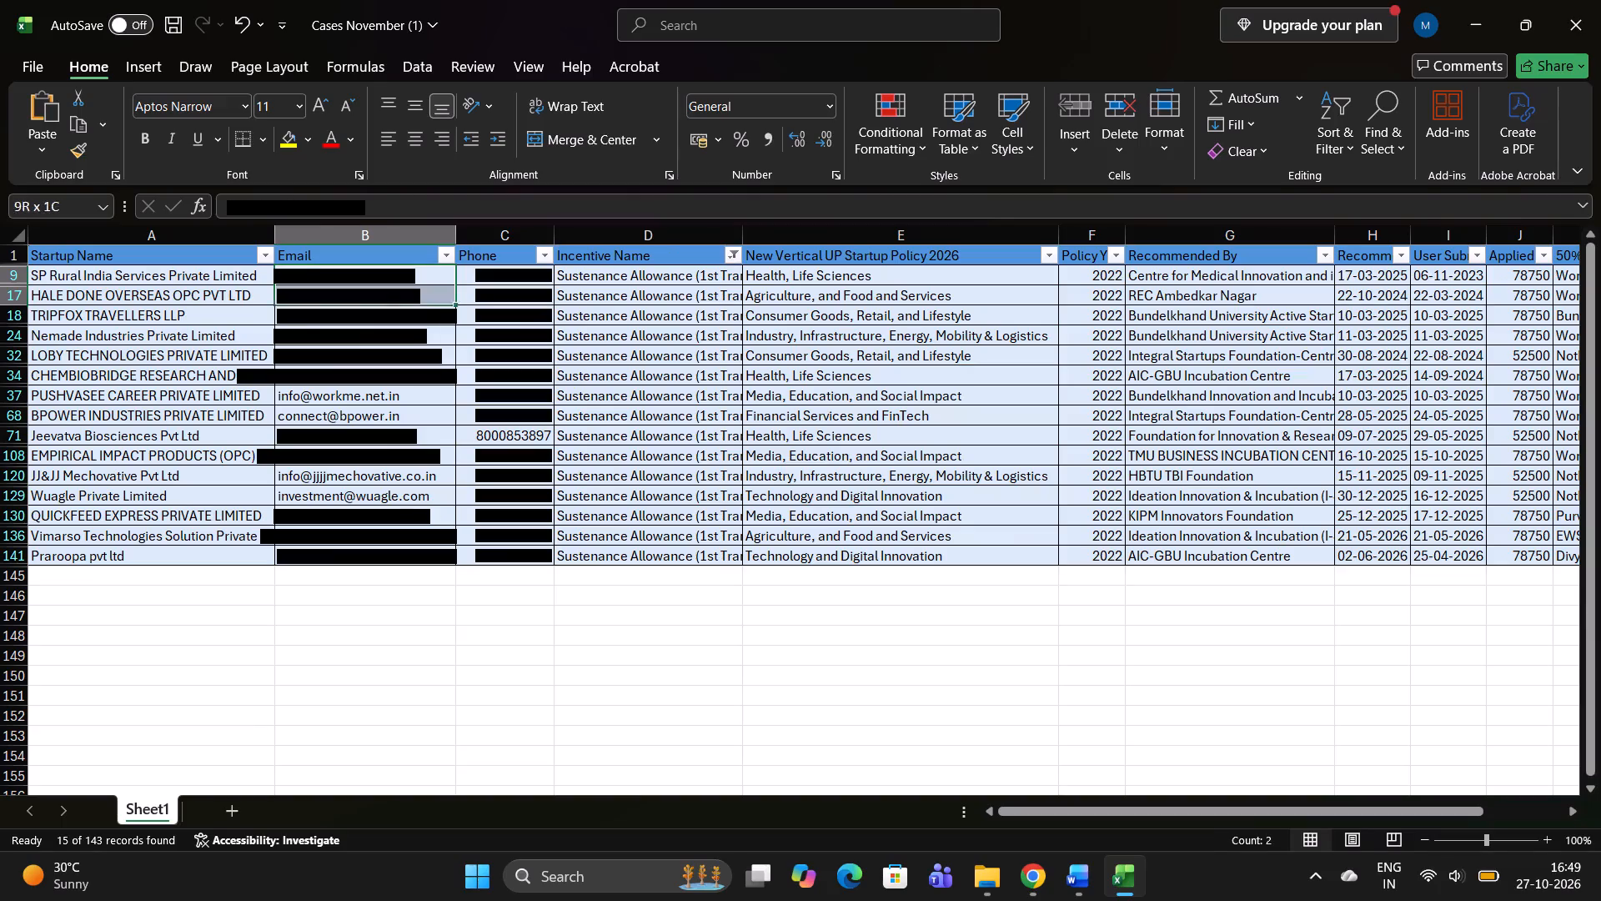
{"action": "left_click_drag", "start_coordinate": [349, 311], "coordinate": [349, 564]}
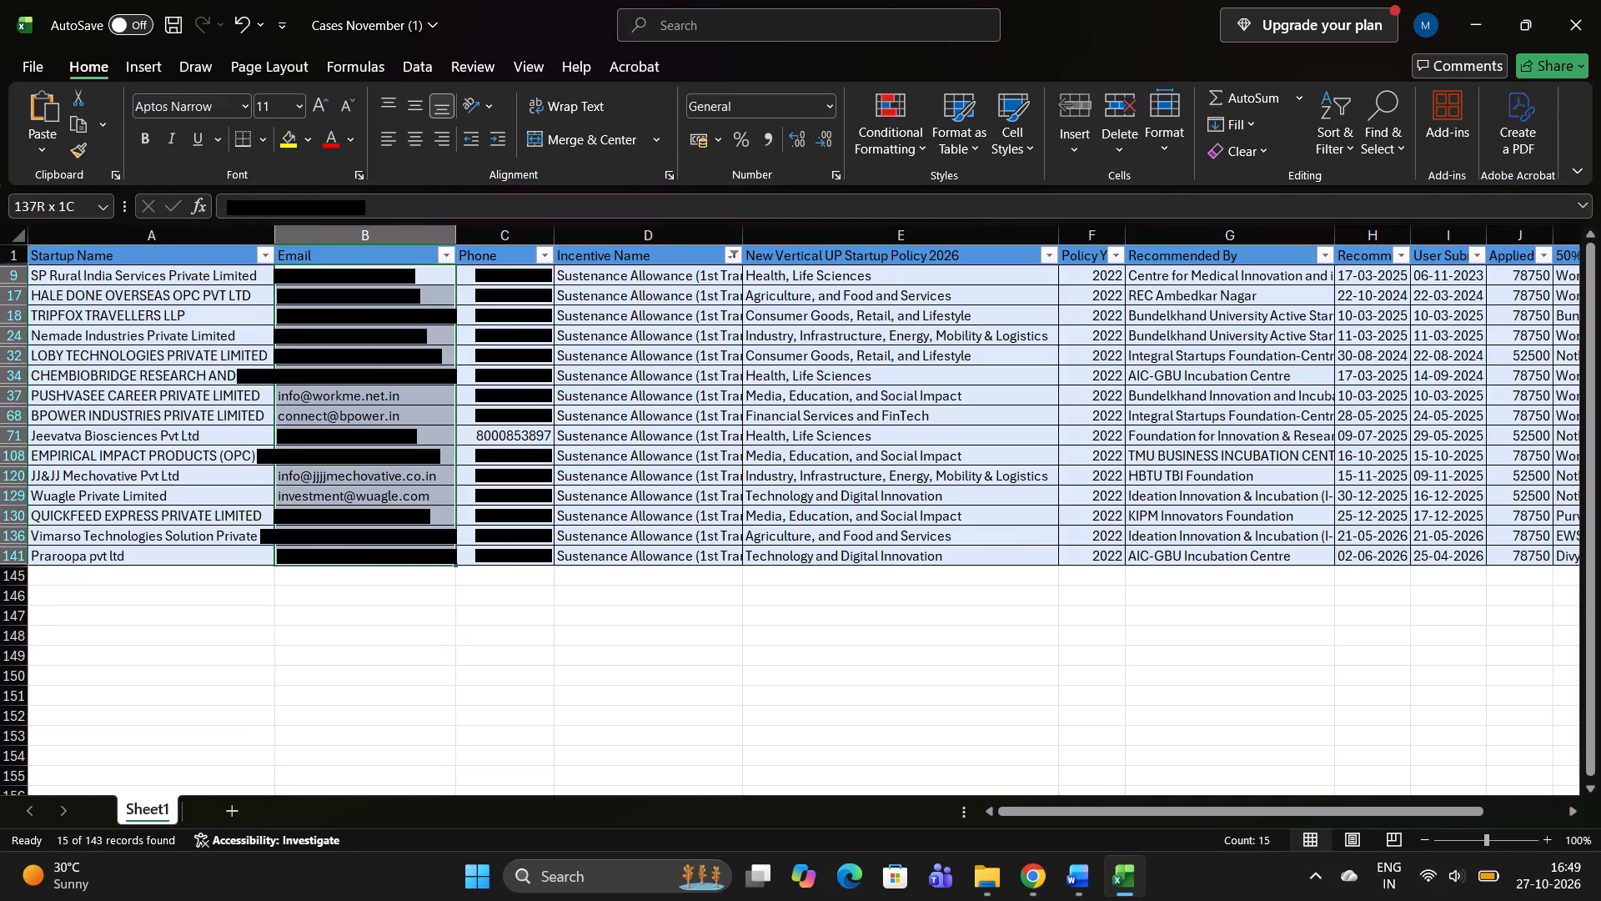
{"action": "left_click_drag", "start_coordinate": [349, 564], "coordinate": [349, 558]}
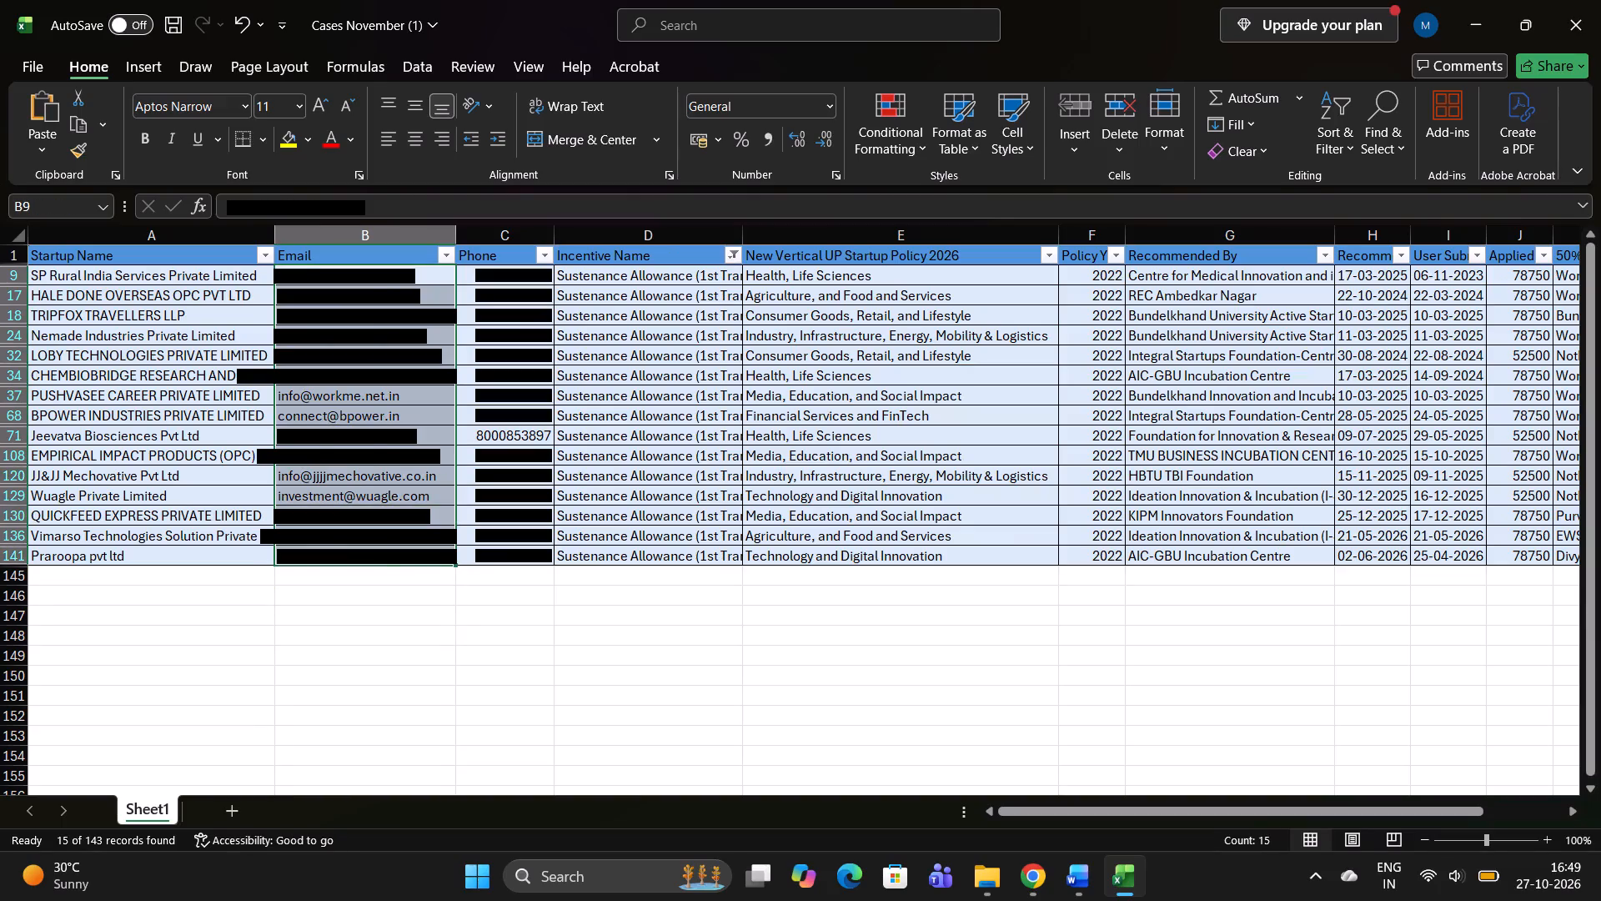
{"action": "key", "text": "ctrl+c"}
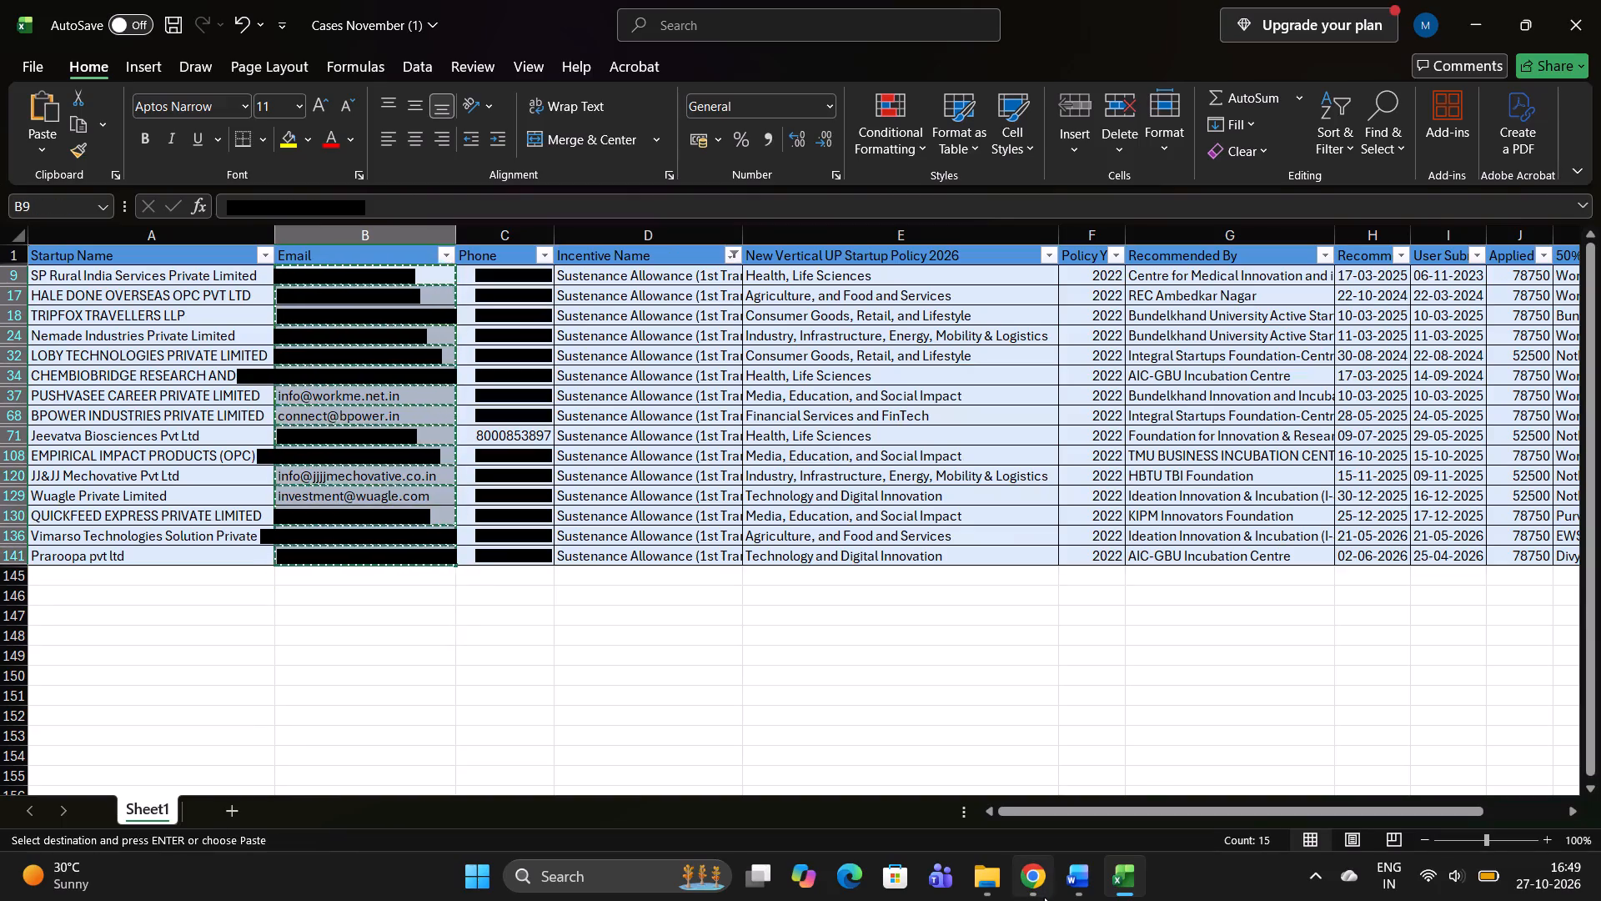
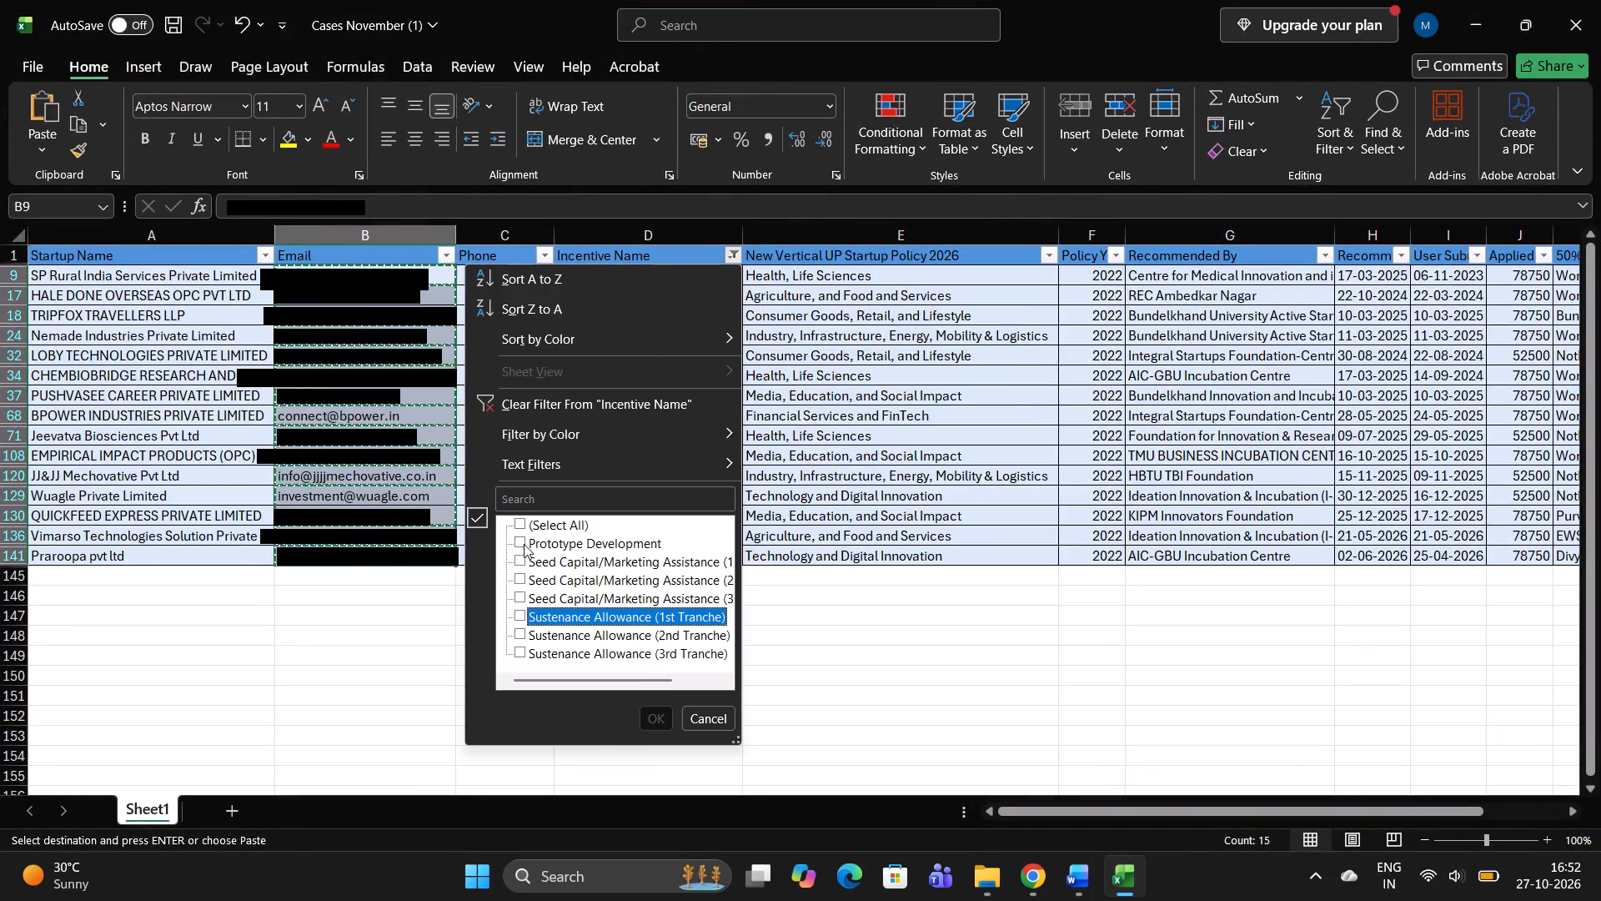
Filter the Incentive Name column so that only Prototype Development is selected.
{"action": "left_click", "coordinate": [524, 544]}
{"action": "left_click", "coordinate": [650, 718]}
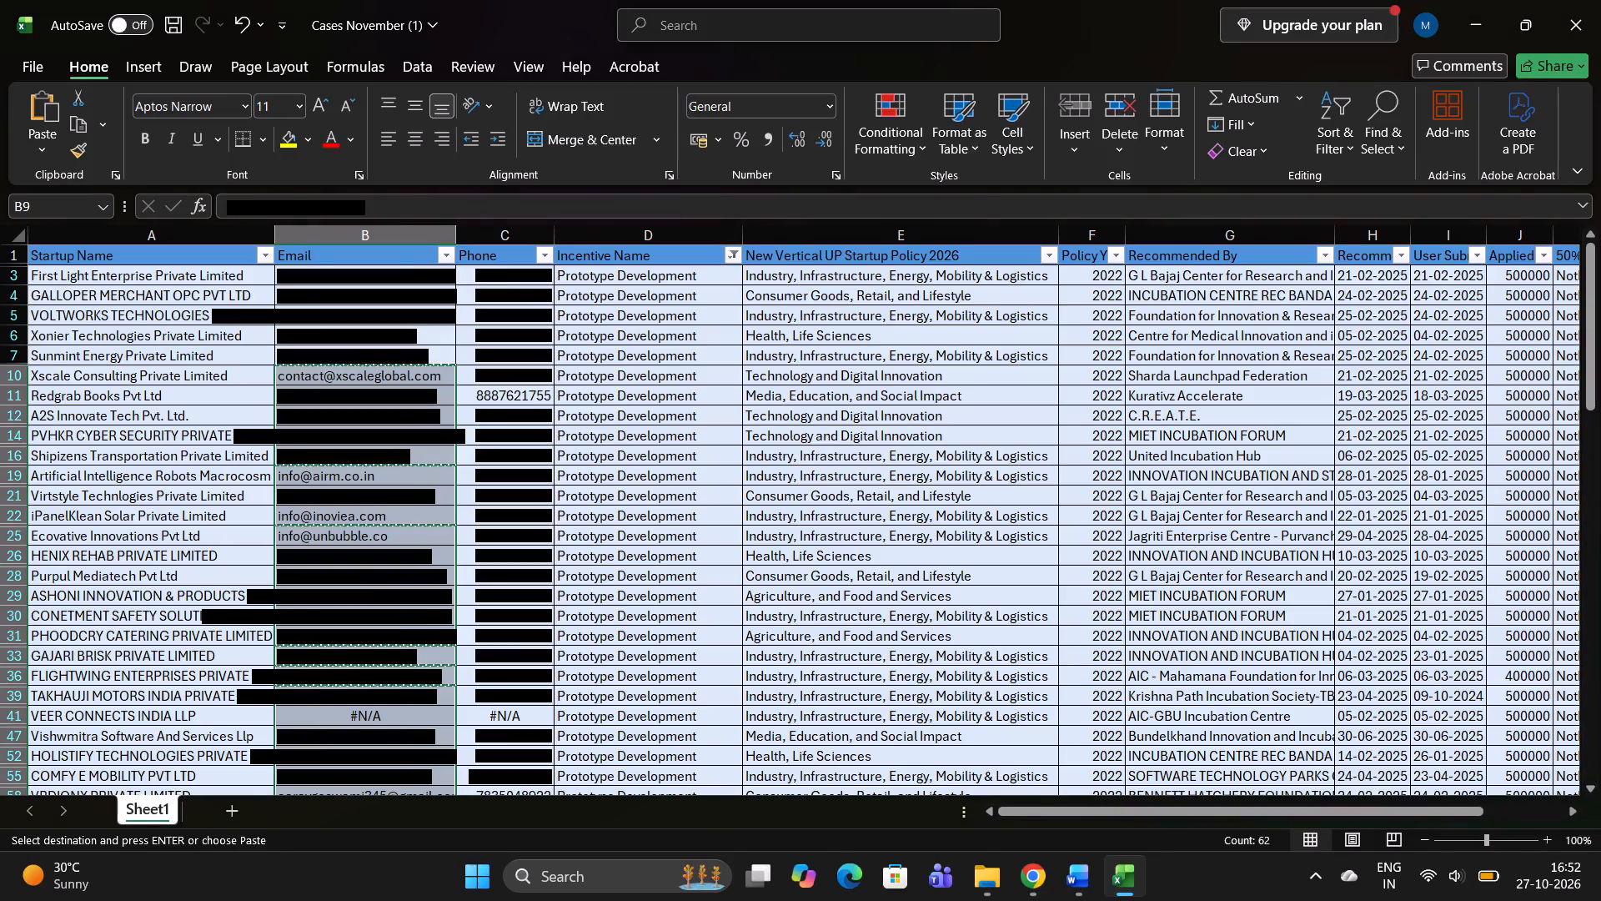
Select the Email column cells of all filtered Prototype Development cases, from B3 to B144.
{"action": "left_click_drag", "start_coordinate": [414, 278], "coordinate": [375, 894]}
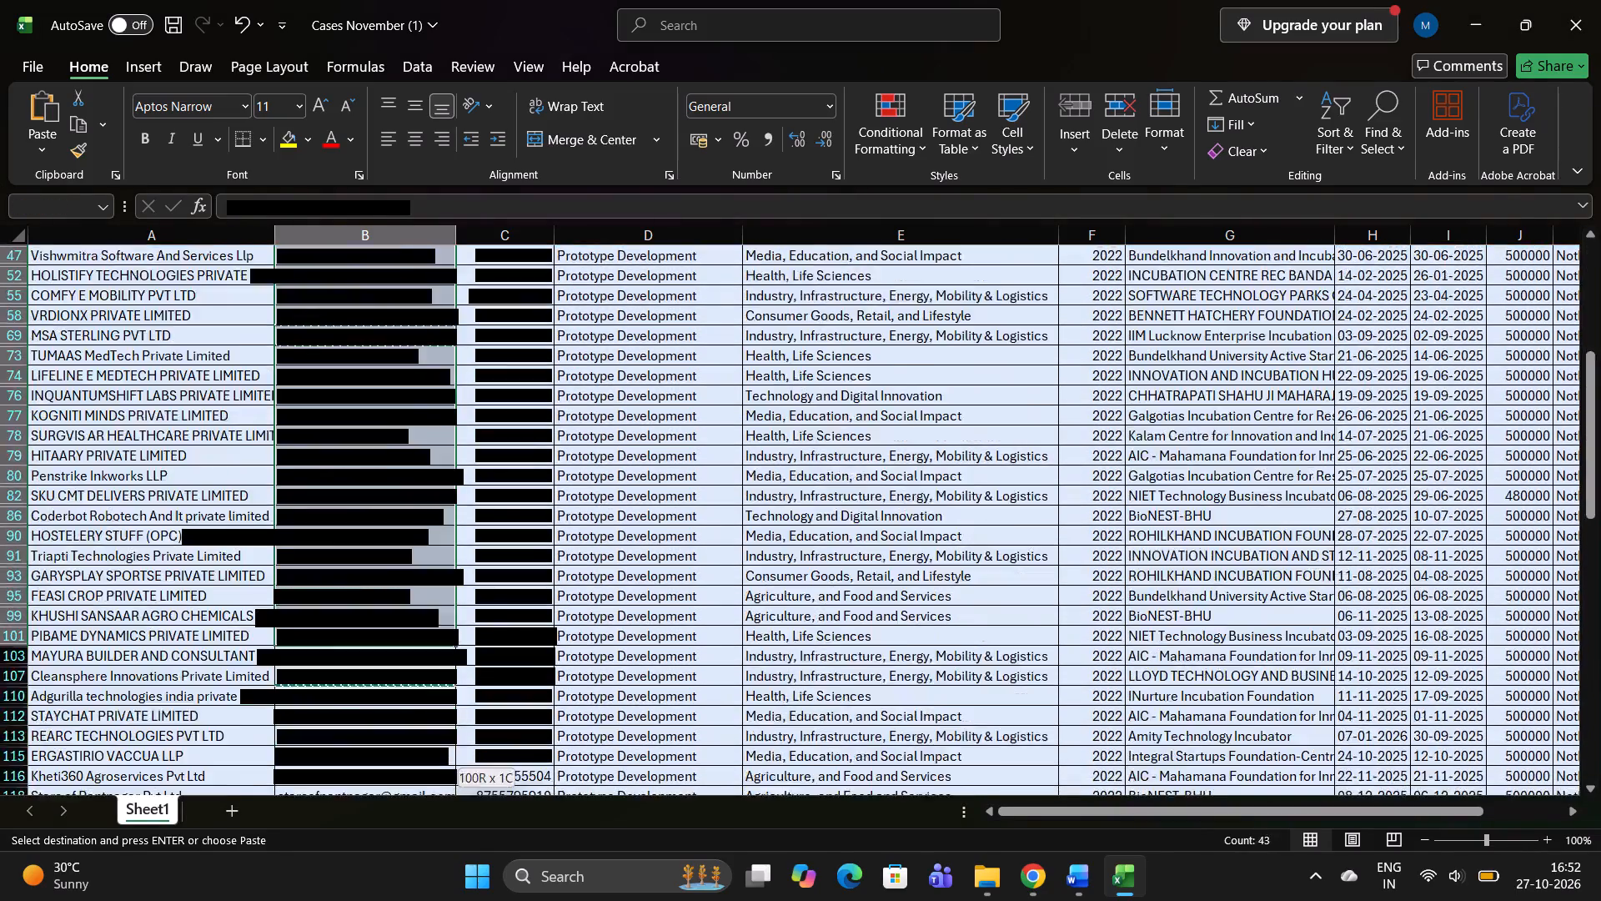
{"action": "left_click_drag", "start_coordinate": [375, 894], "coordinate": [381, 808]}
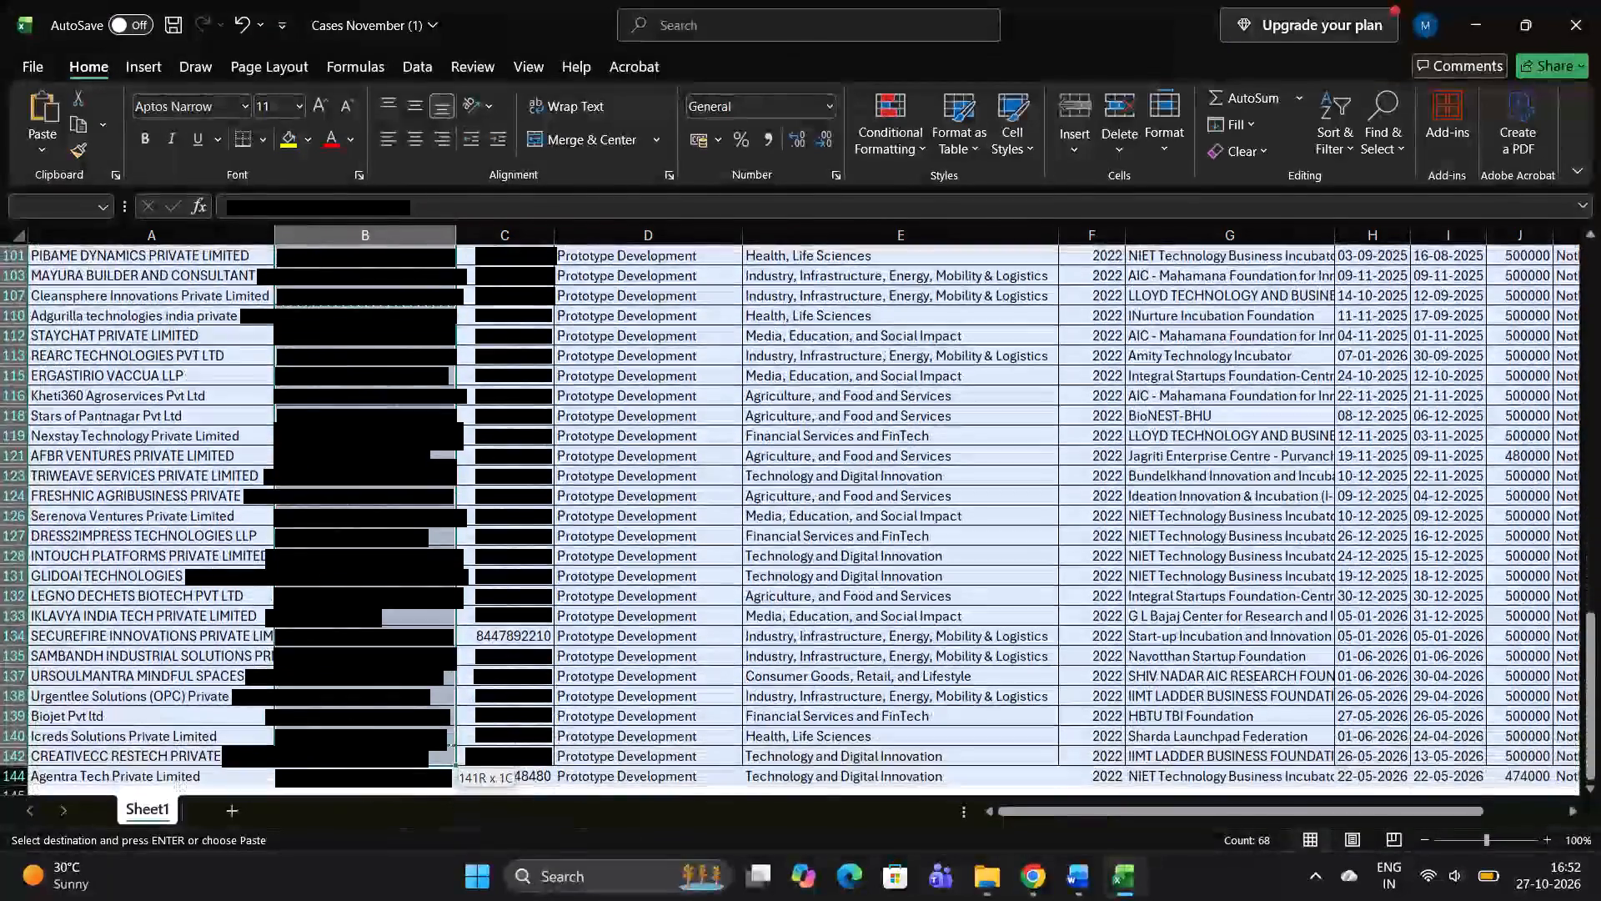
{"action": "left_click_drag", "start_coordinate": [381, 808], "coordinate": [381, 759]}
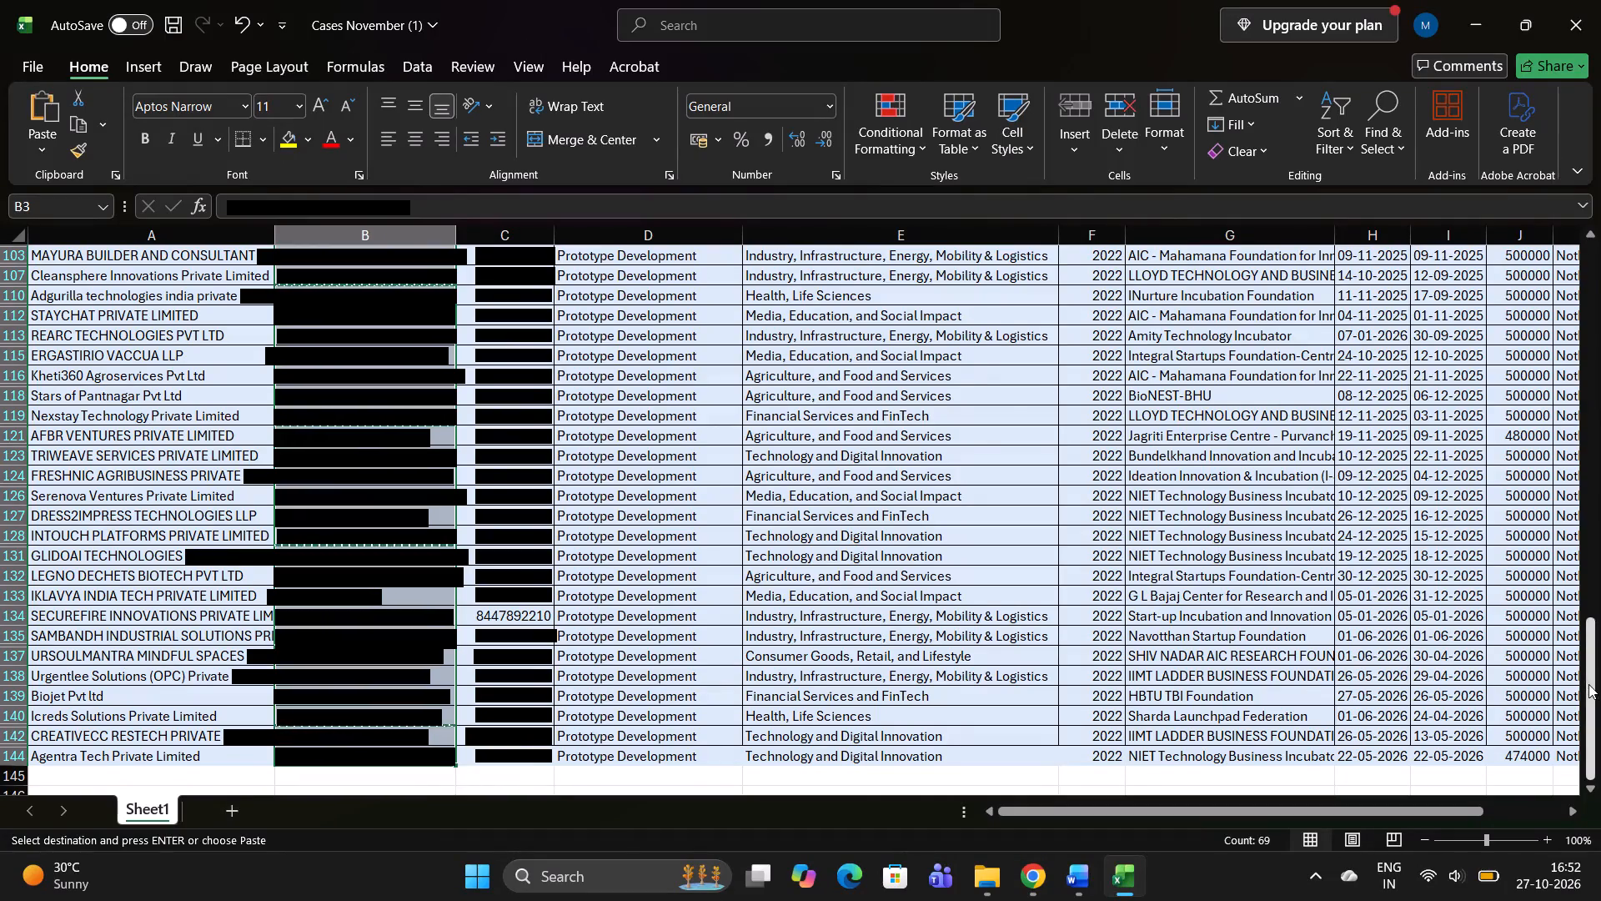
{"action": "left_click_drag", "start_coordinate": [1588, 684], "coordinate": [1600, 409]}
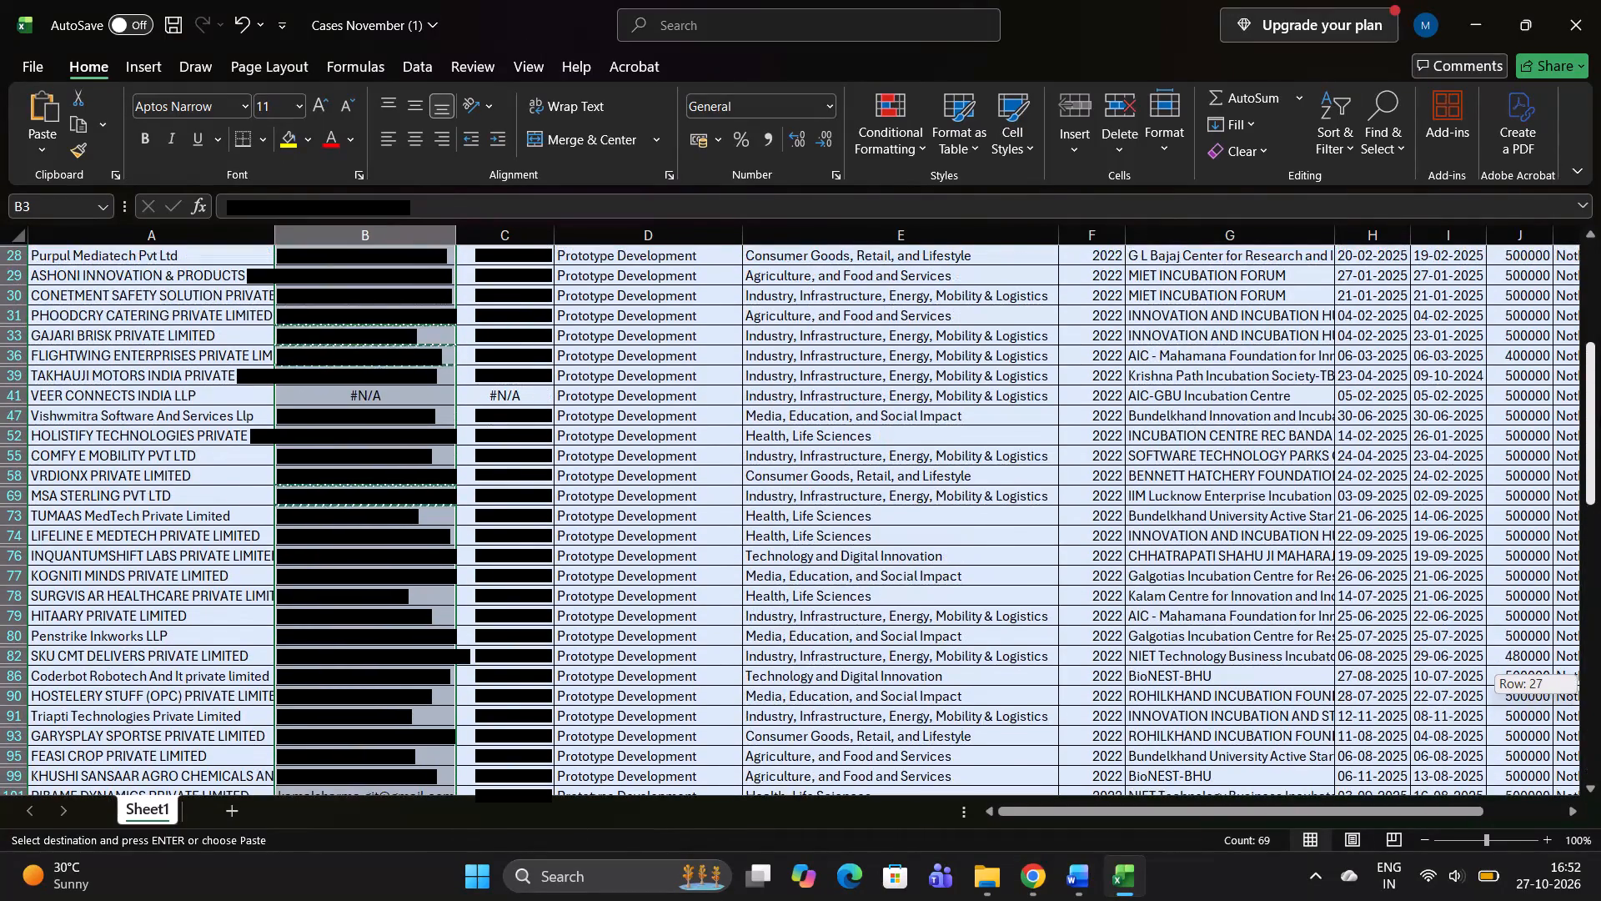
Check the selected Email cells of the filtered Prototype Development cases, B3 to B144, through the last row and copy them.
{"action": "left_click_drag", "start_coordinate": [1600, 409], "coordinate": [1600, 296]}
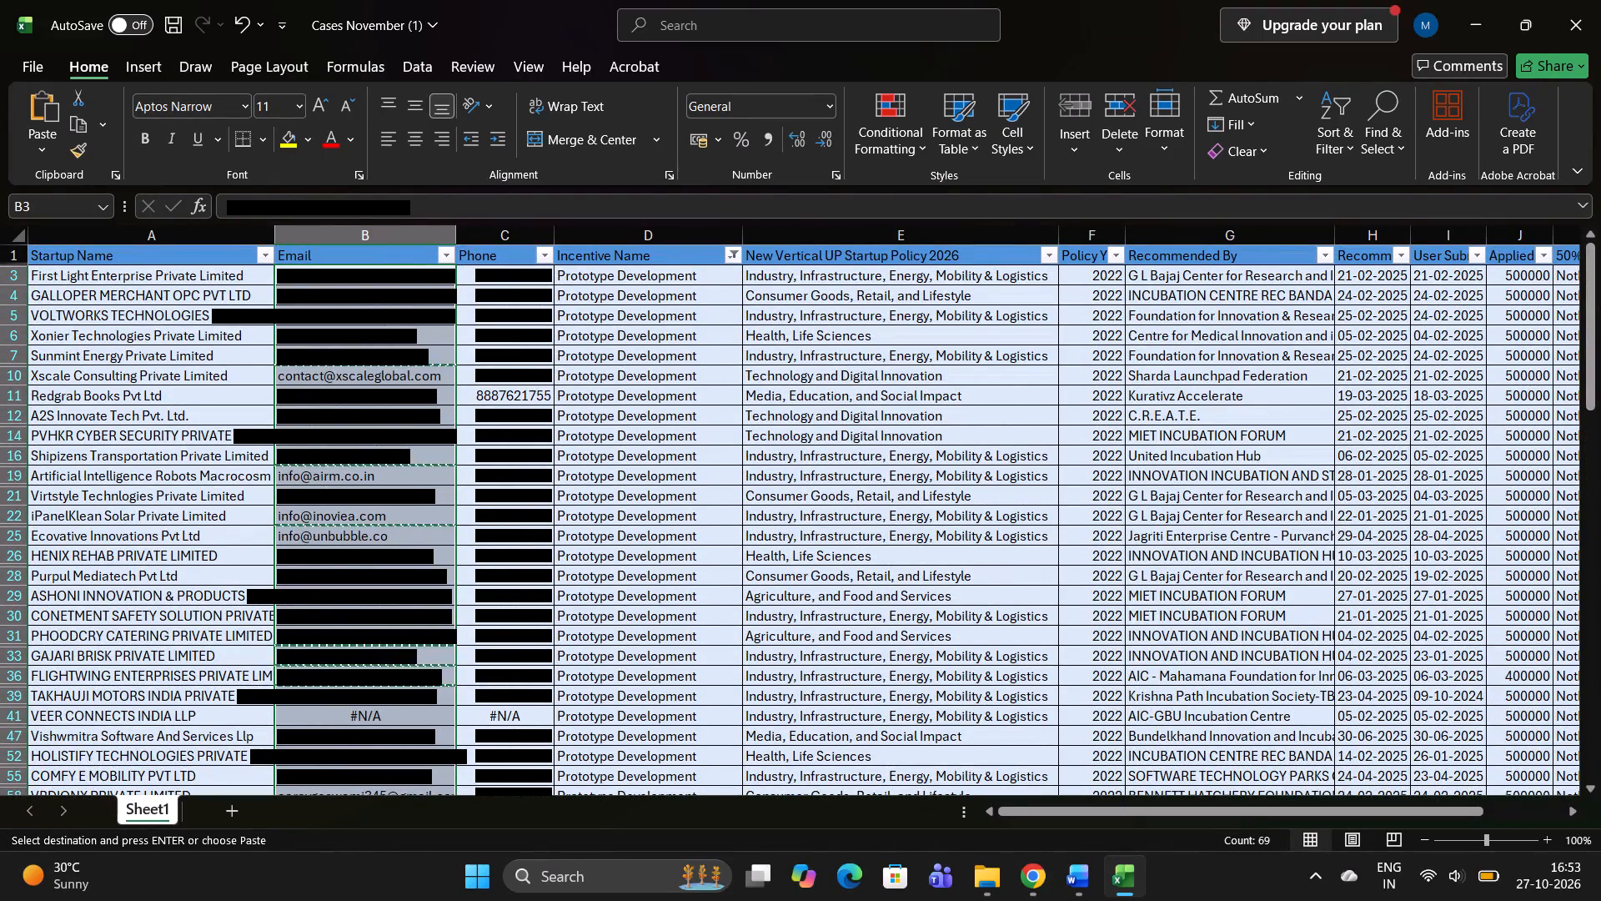
{"action": "left_click_drag", "start_coordinate": [1586, 327], "coordinate": [1600, 426]}
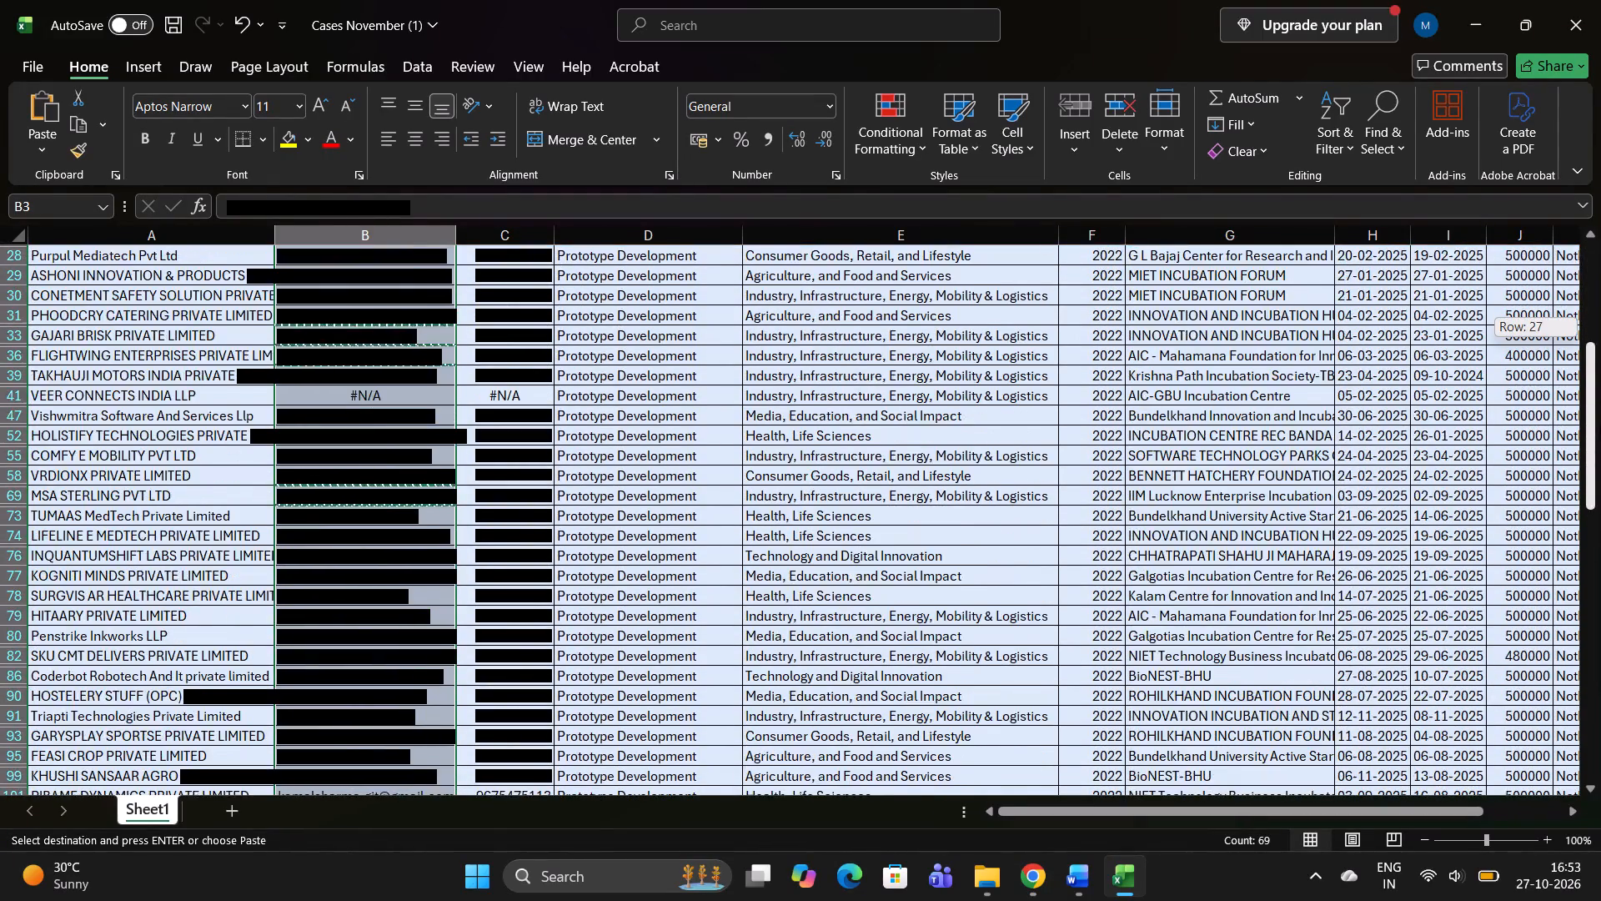
{"action": "left_click_drag", "start_coordinate": [1600, 426], "coordinate": [1600, 648]}
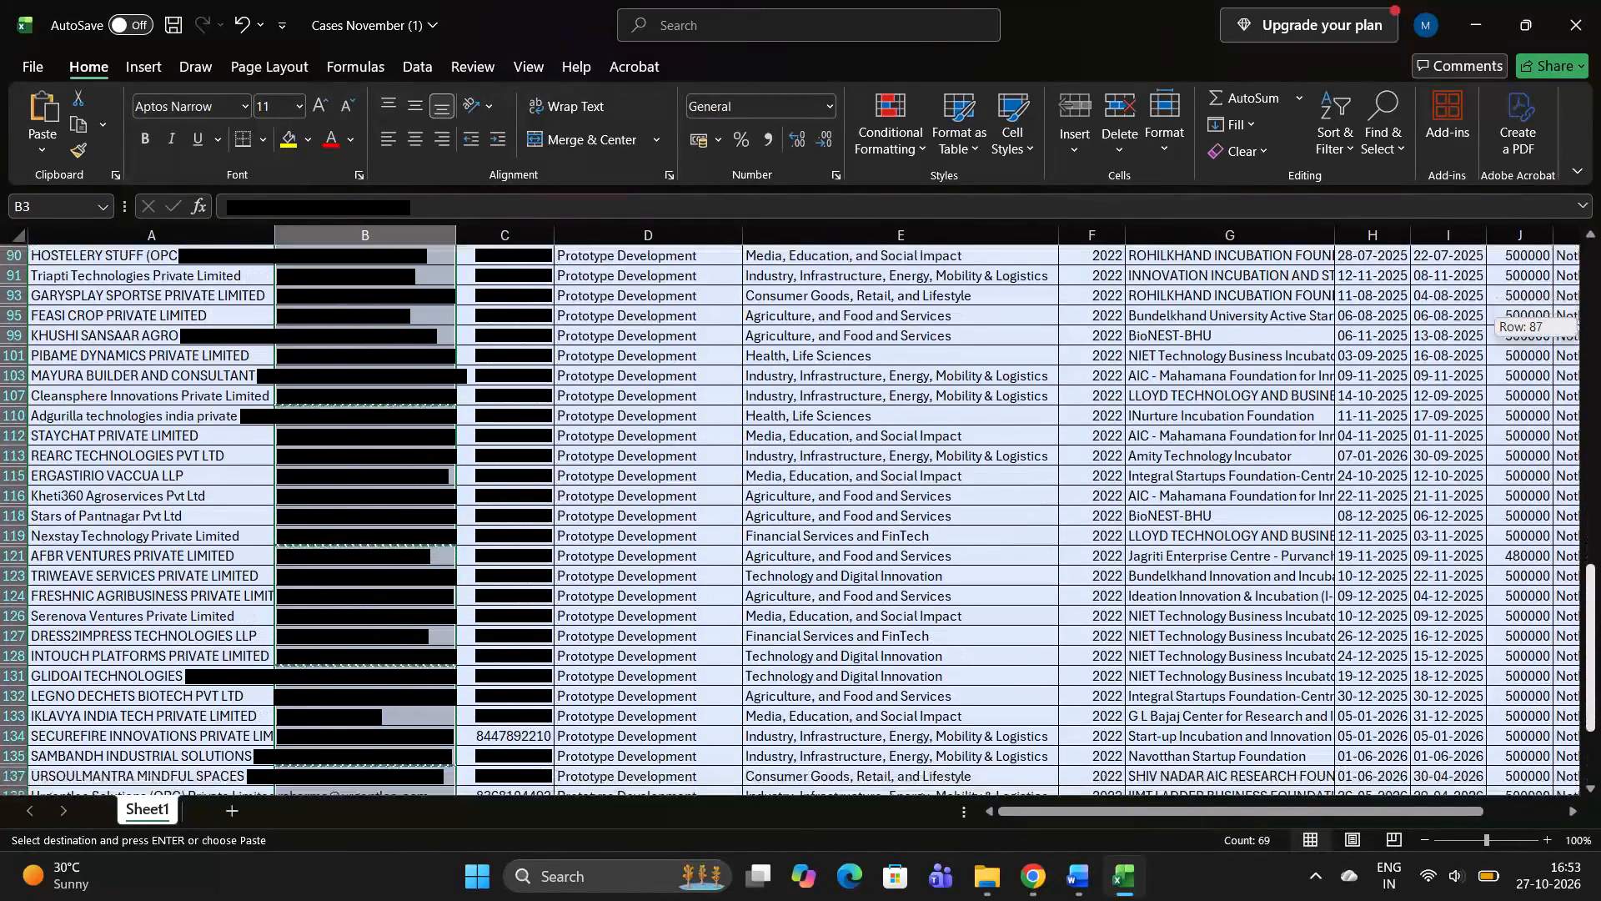
{"action": "left_click_drag", "start_coordinate": [1600, 648], "coordinate": [1600, 723]}
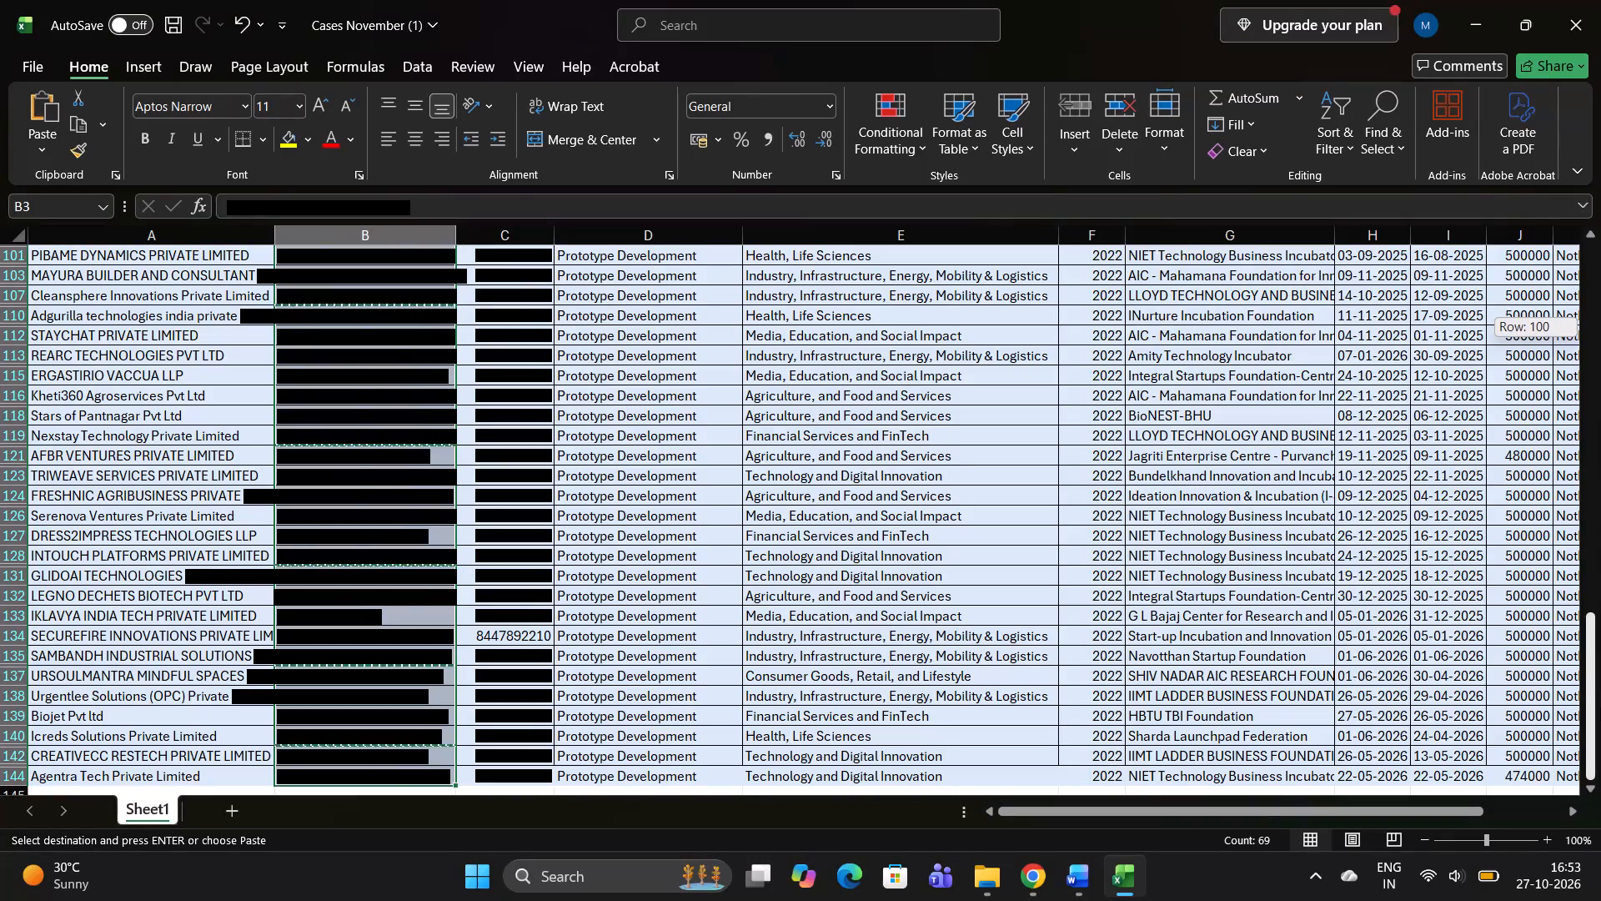
{"action": "left_click_drag", "start_coordinate": [1600, 723], "coordinate": [1600, 657]}
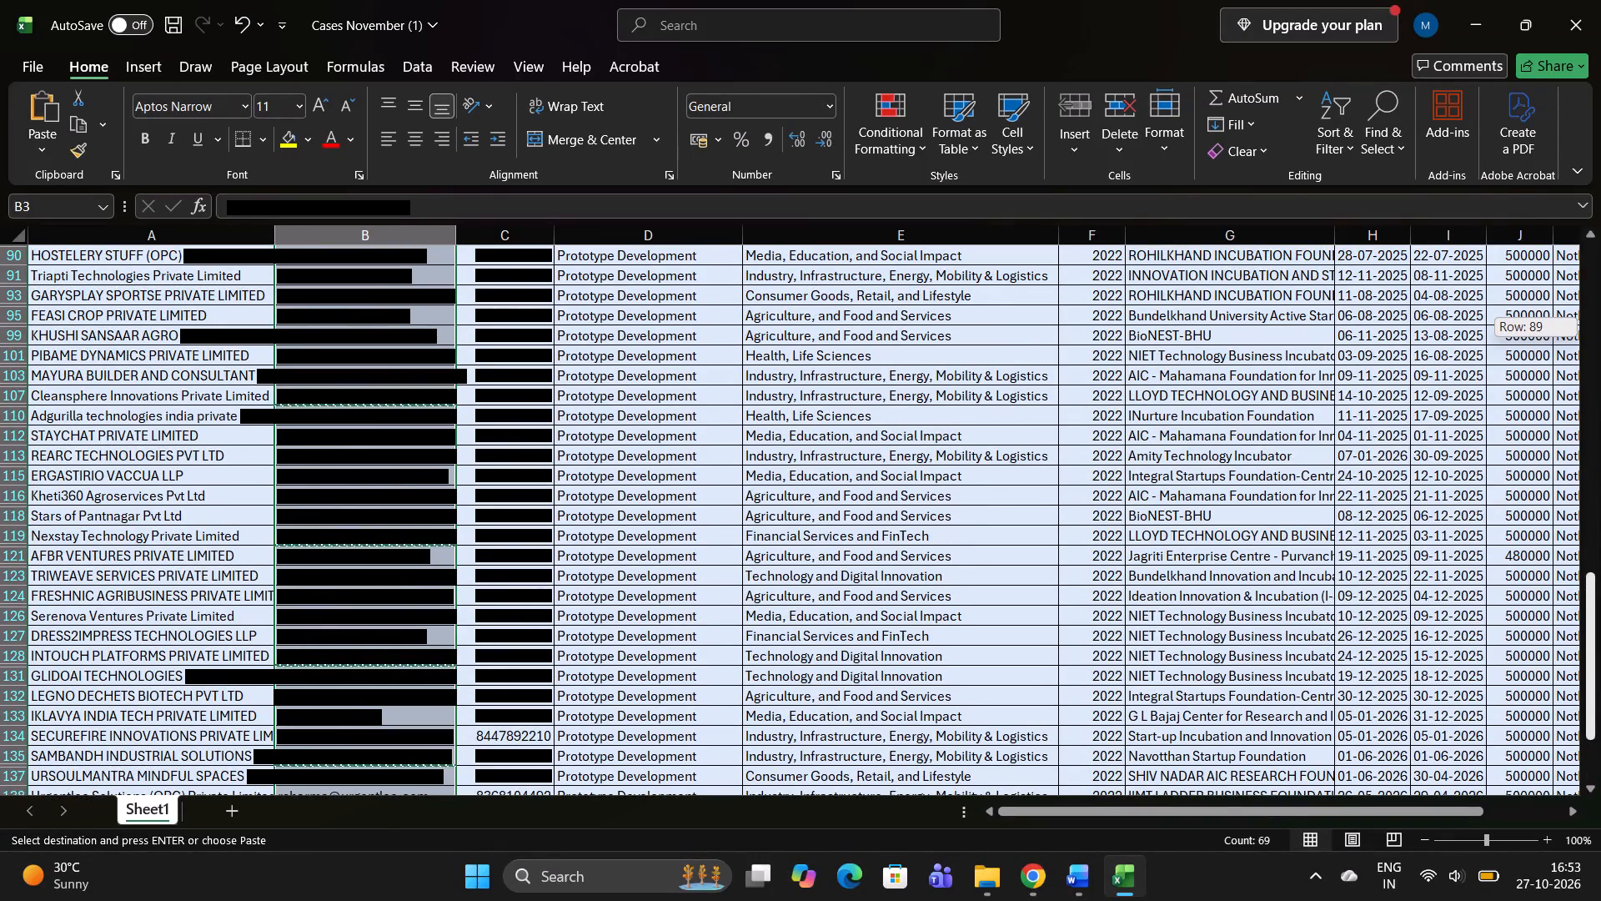
{"action": "left_click_drag", "start_coordinate": [1600, 657], "coordinate": [1600, 591]}
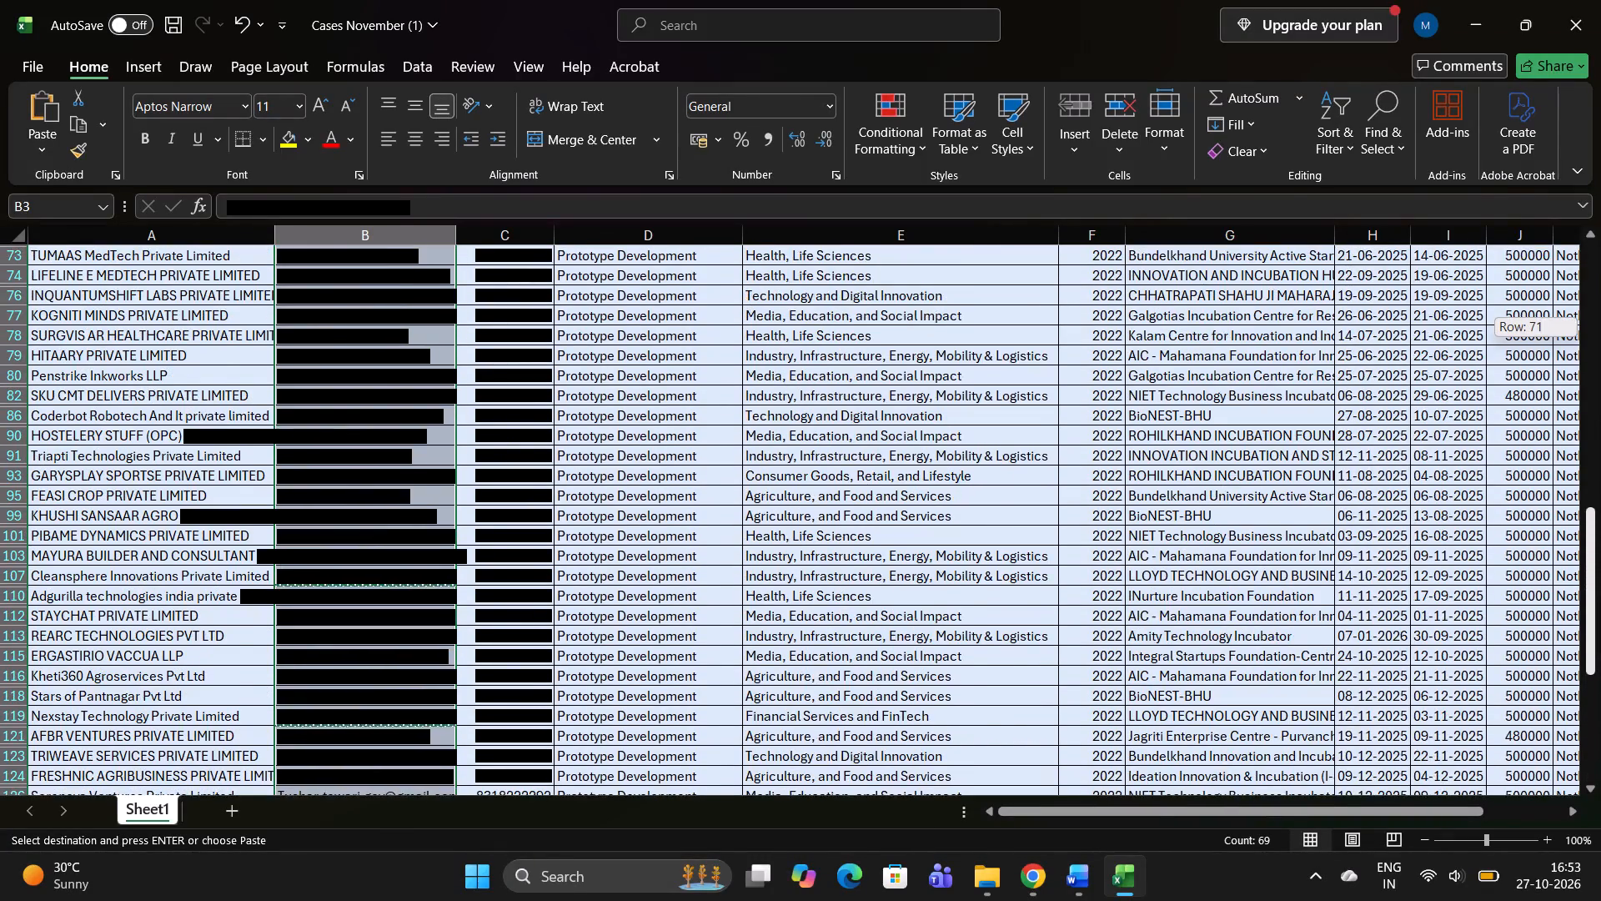
{"action": "left_click_drag", "start_coordinate": [1600, 591], "coordinate": [1600, 319]}
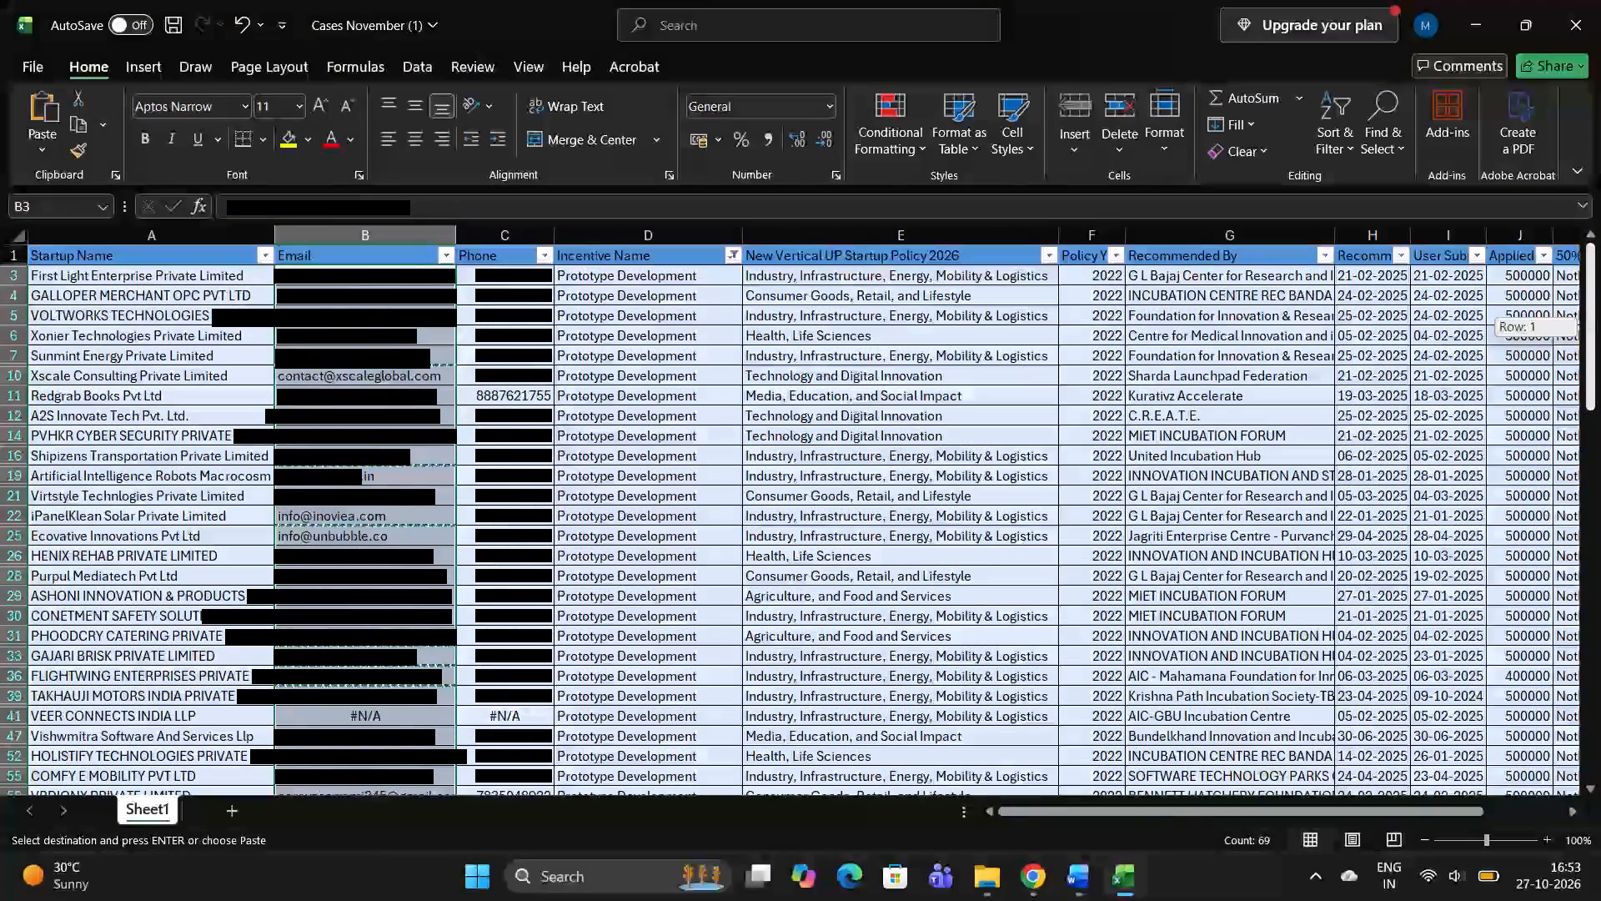
{"action": "left_click_drag", "start_coordinate": [1600, 319], "coordinate": [1600, 299]}
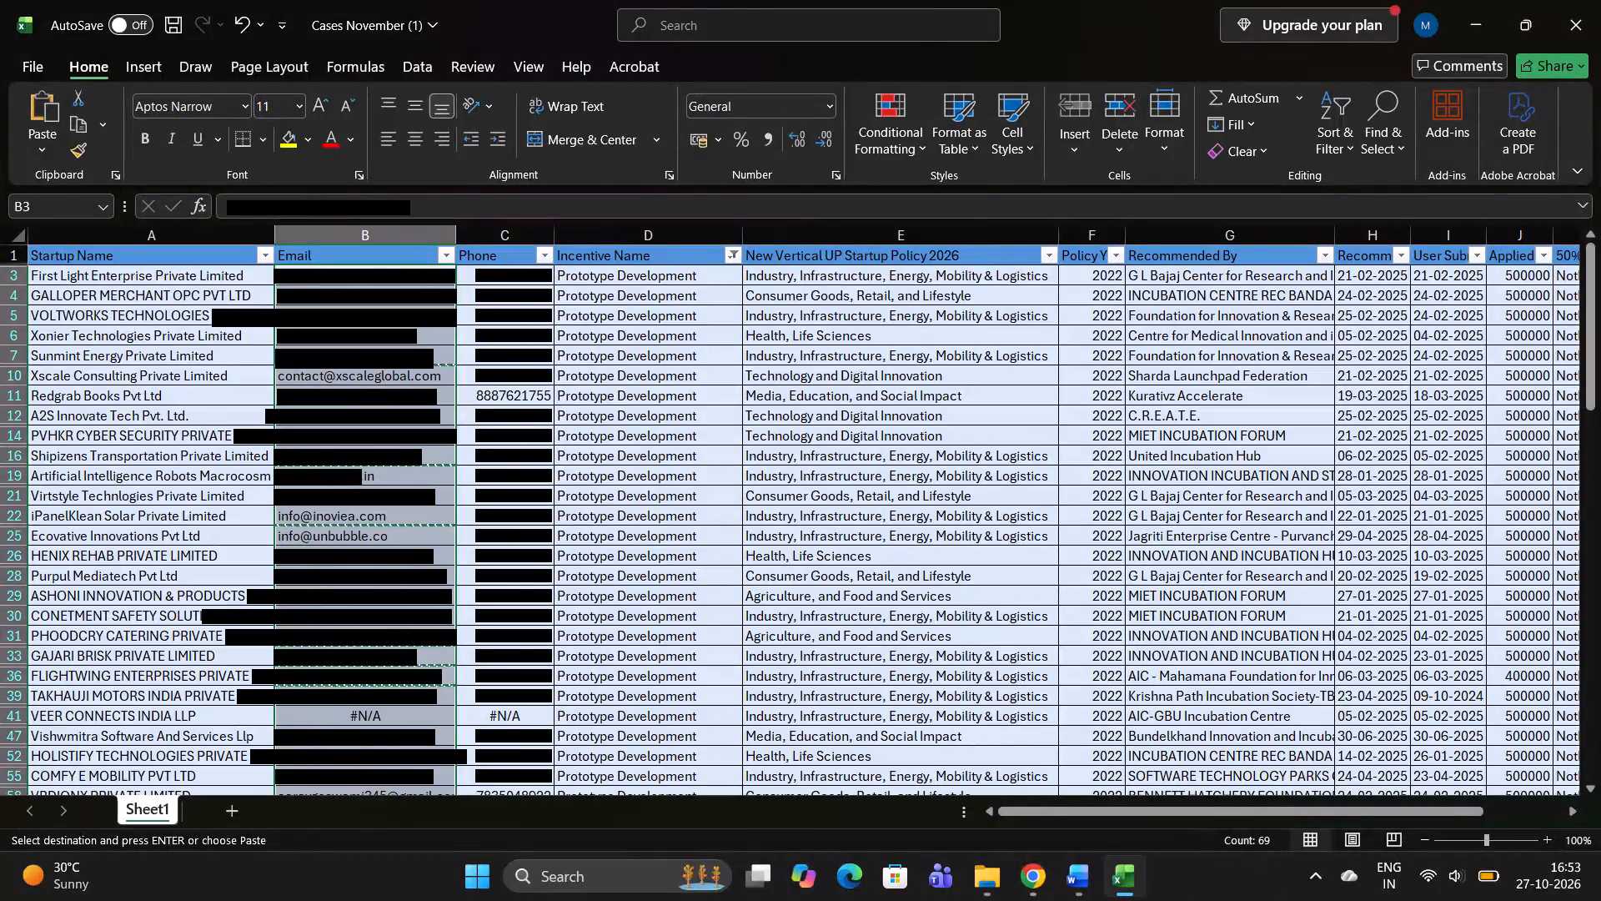
{"action": "key", "text": "ctrl+c"}
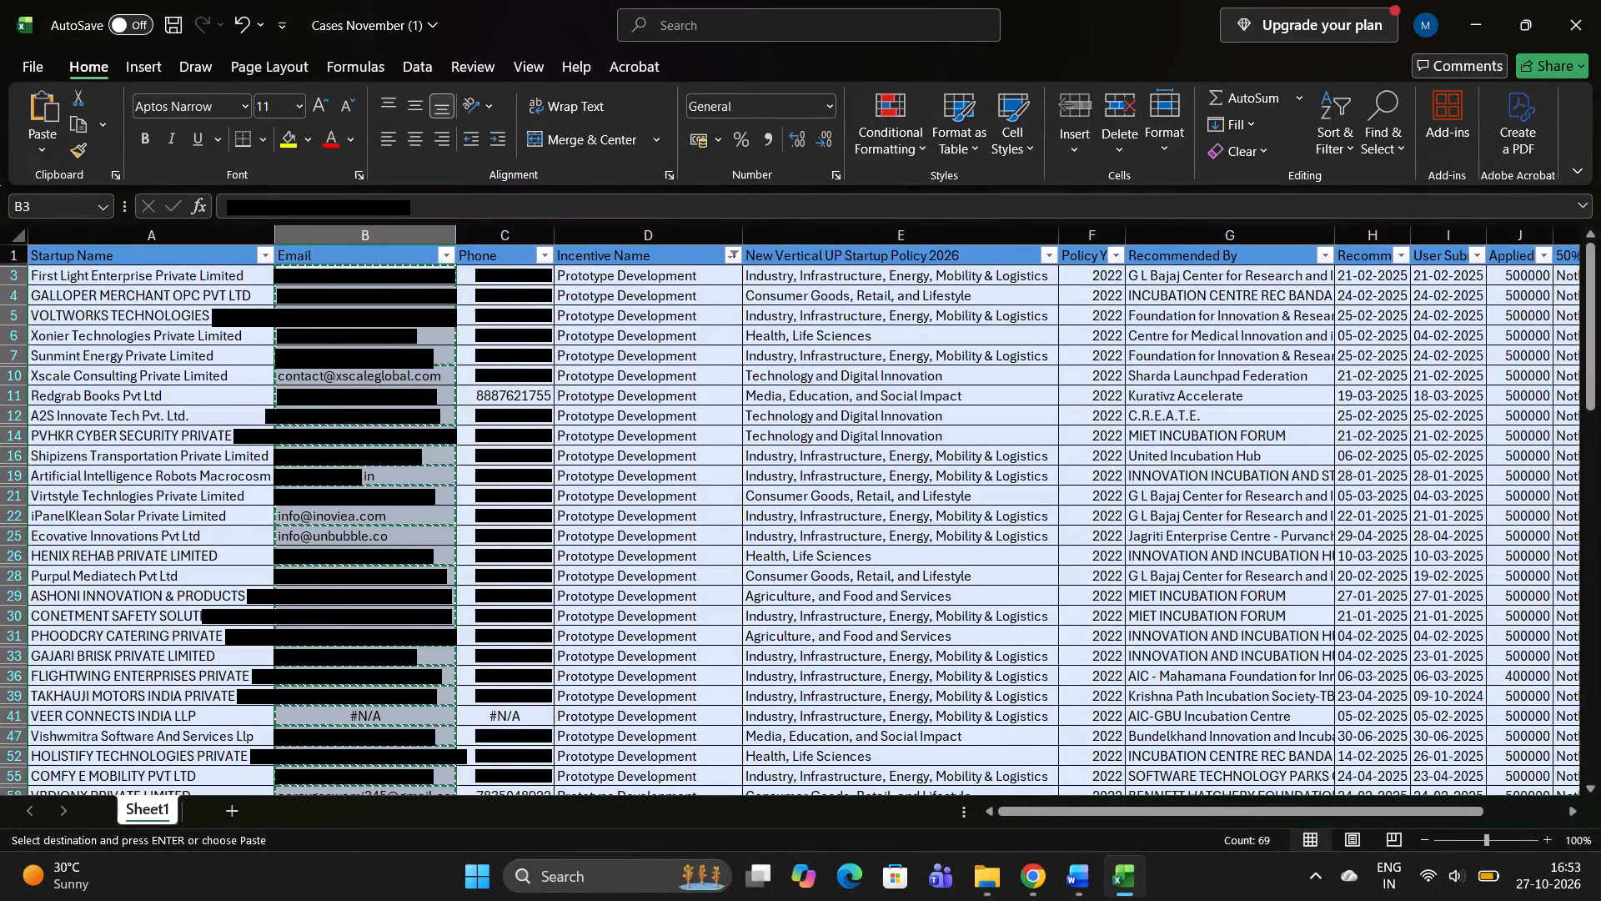
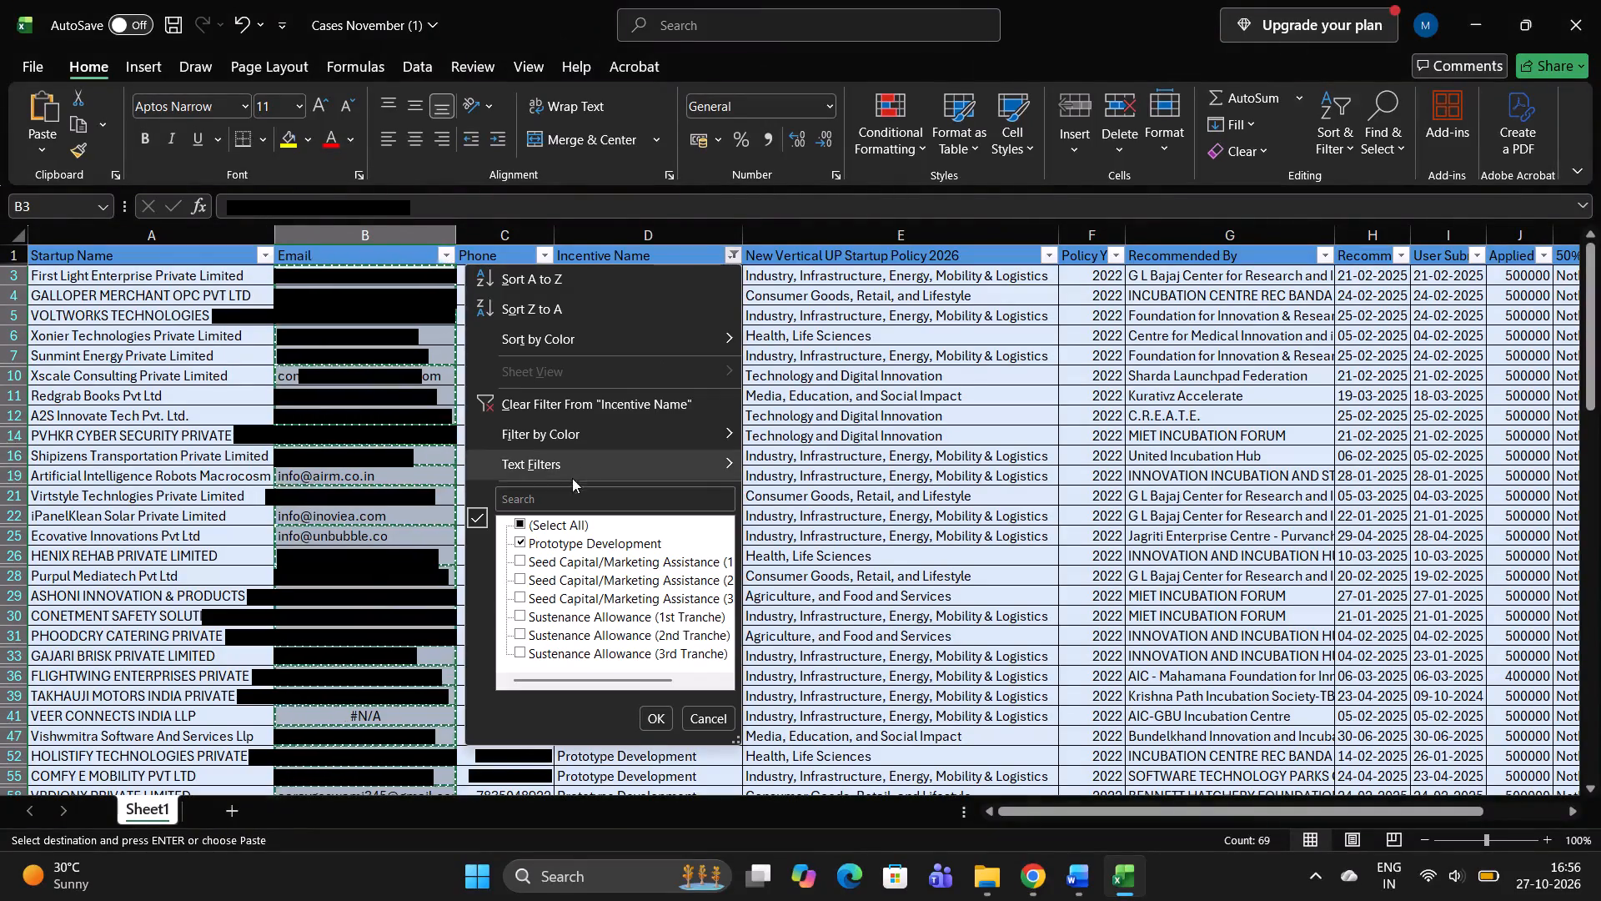
Change the Incentive Name filter from Prototype Development to only the first Seed Capital/Marketing Assistance entry, the one numbered 1.
{"action": "left_click", "coordinate": [521, 543]}
{"action": "left_click", "coordinate": [521, 556]}
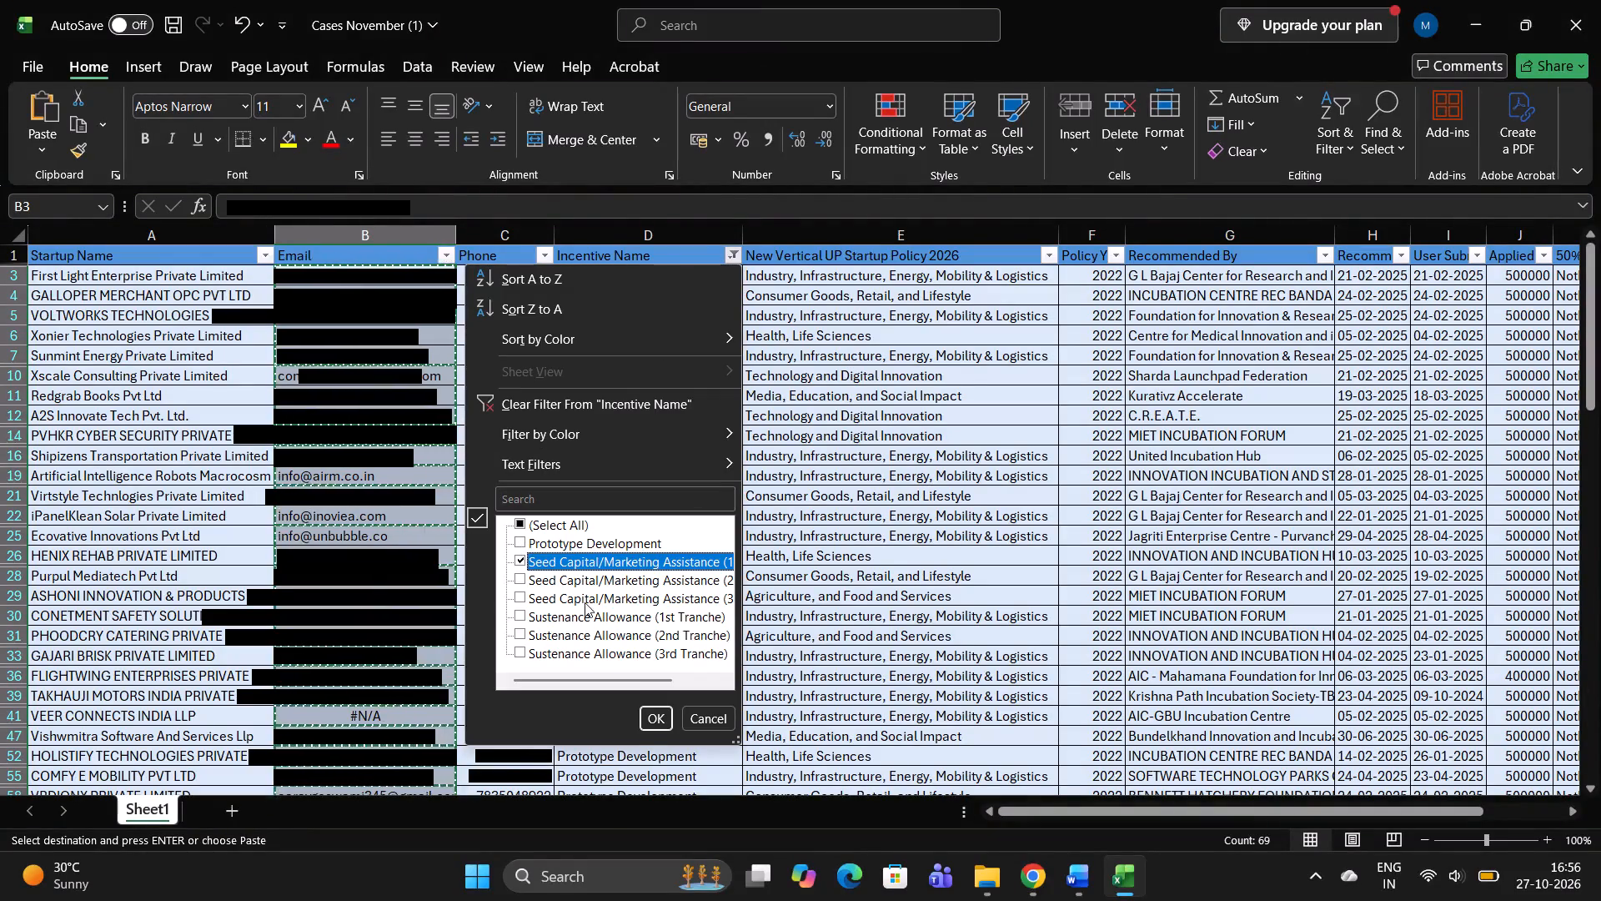
{"action": "left_click", "coordinate": [654, 716]}
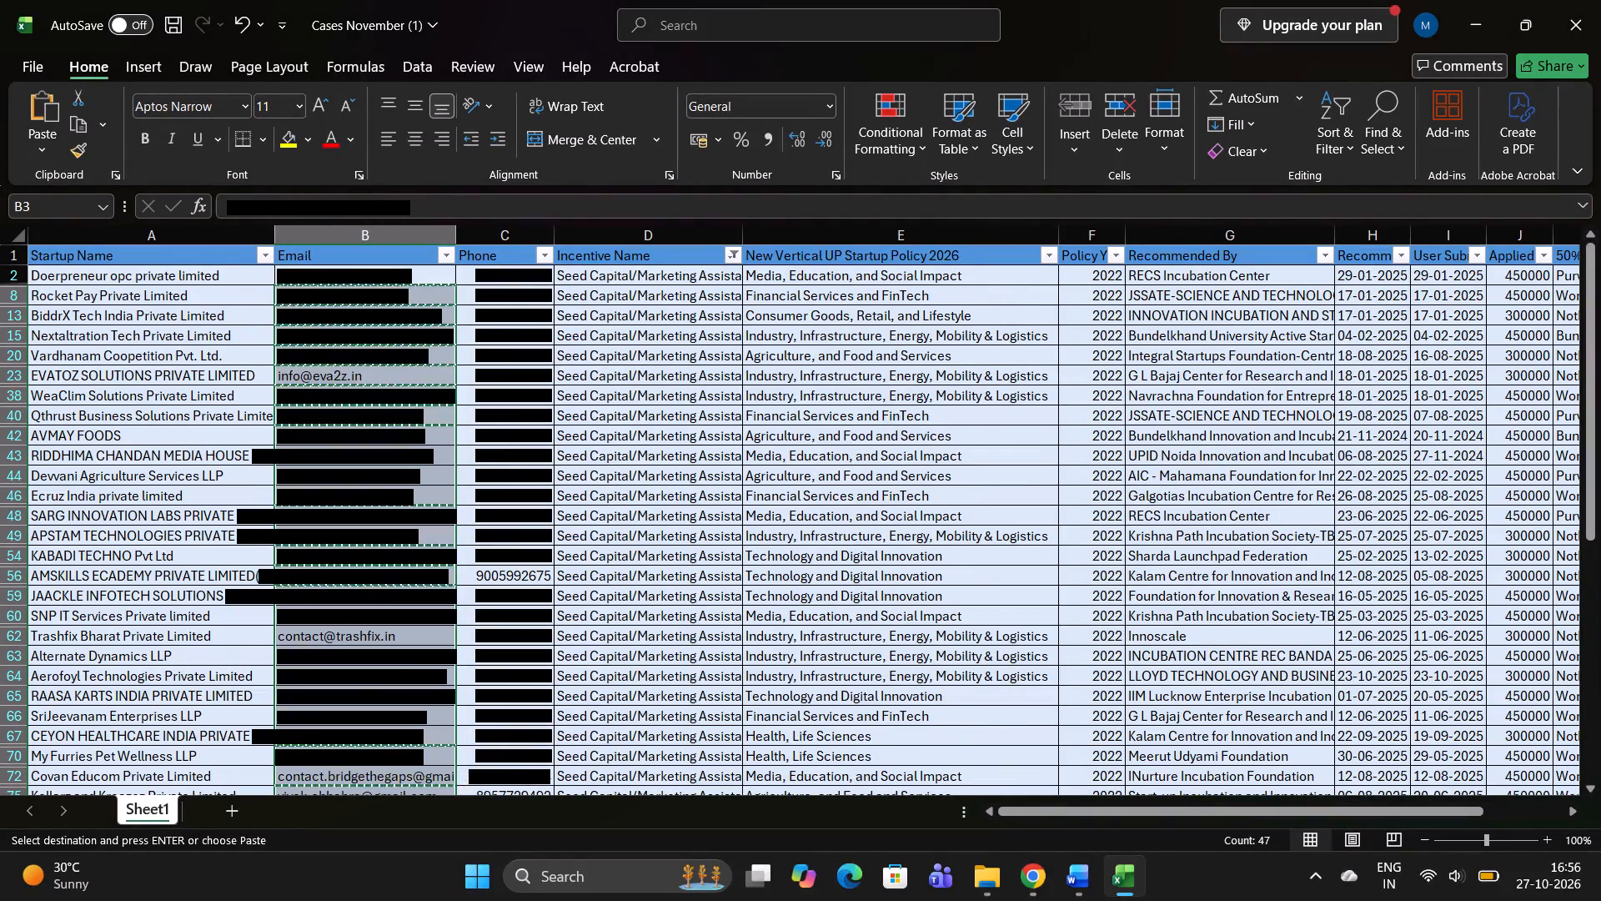
Copy the Email column cells of all filtered Seed Capital/Marketing Assistance cases, from B2 to B143.
{"action": "left_click_drag", "start_coordinate": [361, 269], "coordinate": [384, 741]}
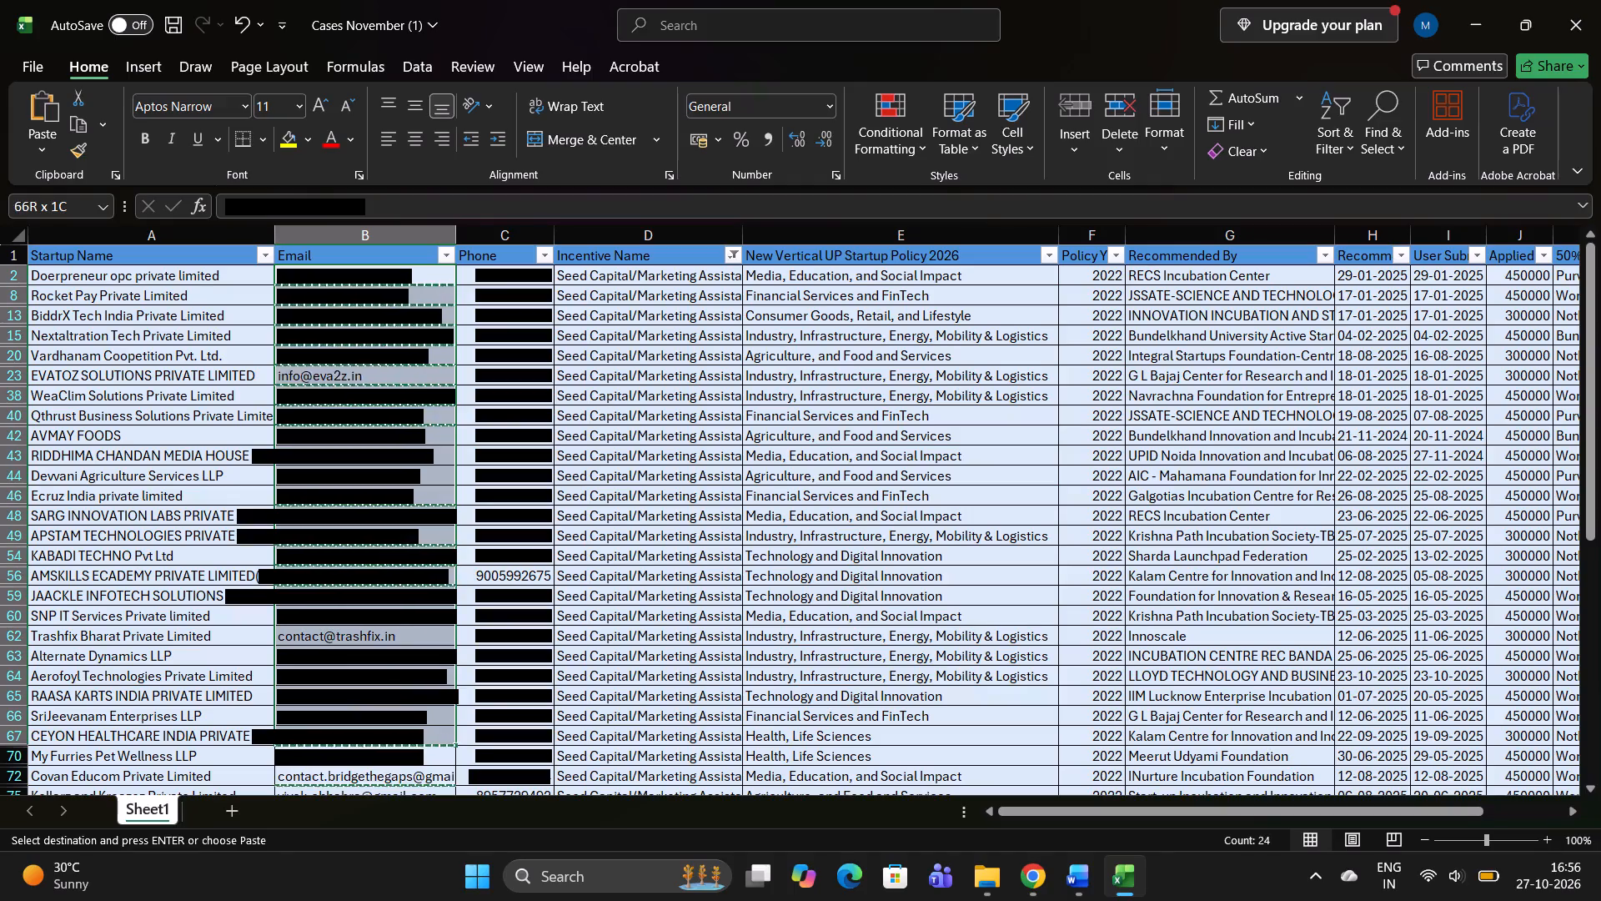
{"action": "left_click_drag", "start_coordinate": [384, 741], "coordinate": [387, 798]}
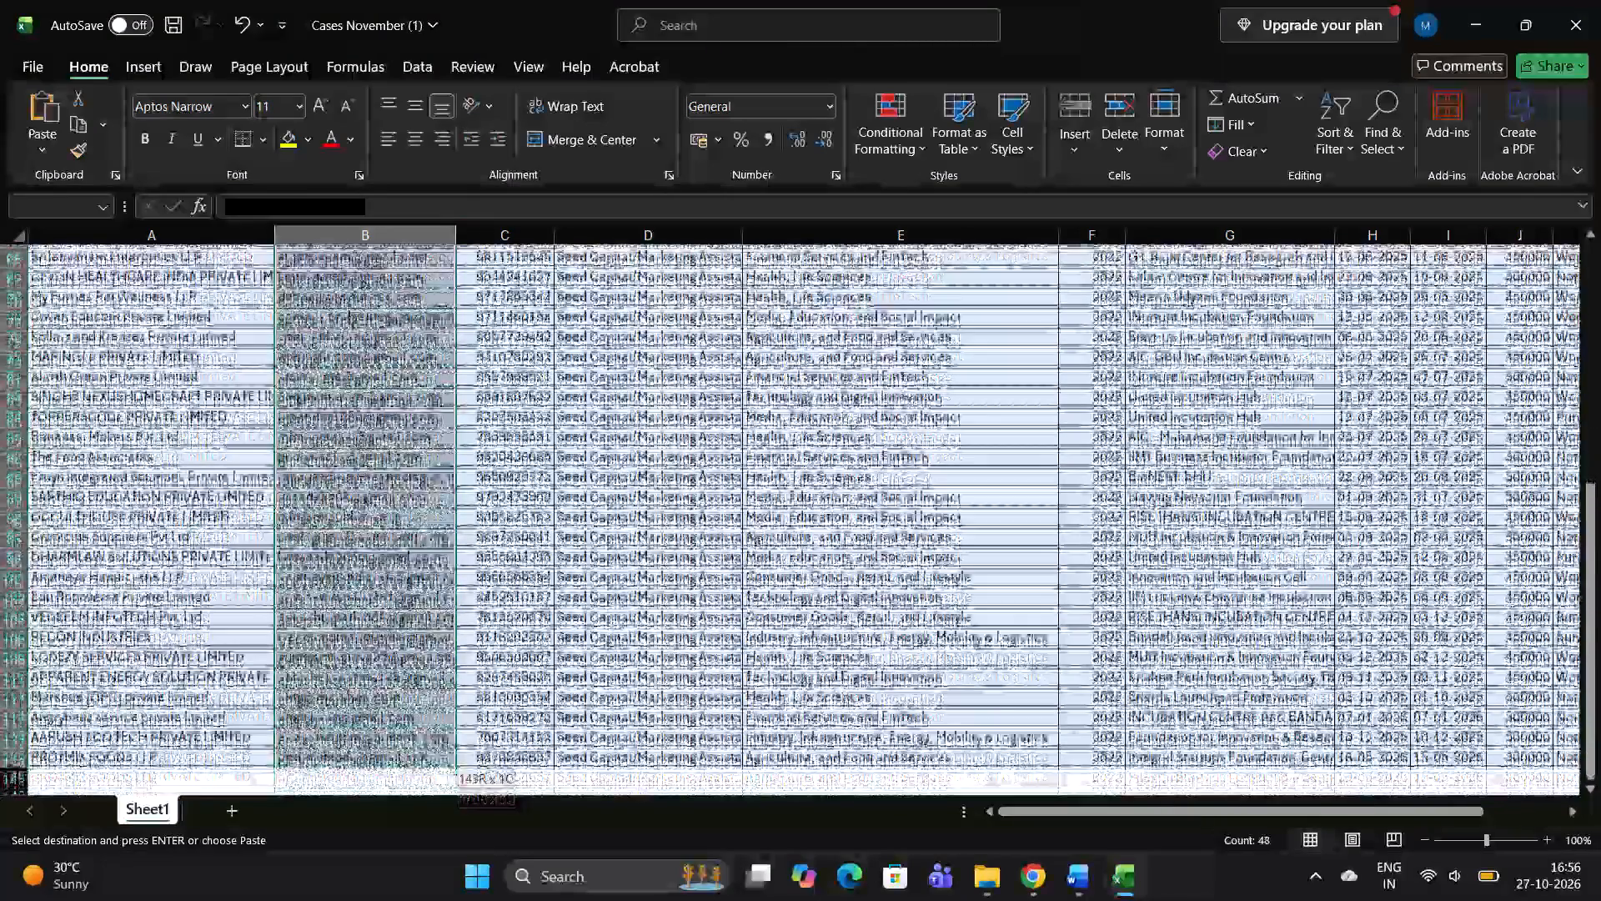
{"action": "left_click_drag", "start_coordinate": [387, 798], "coordinate": [381, 738]}
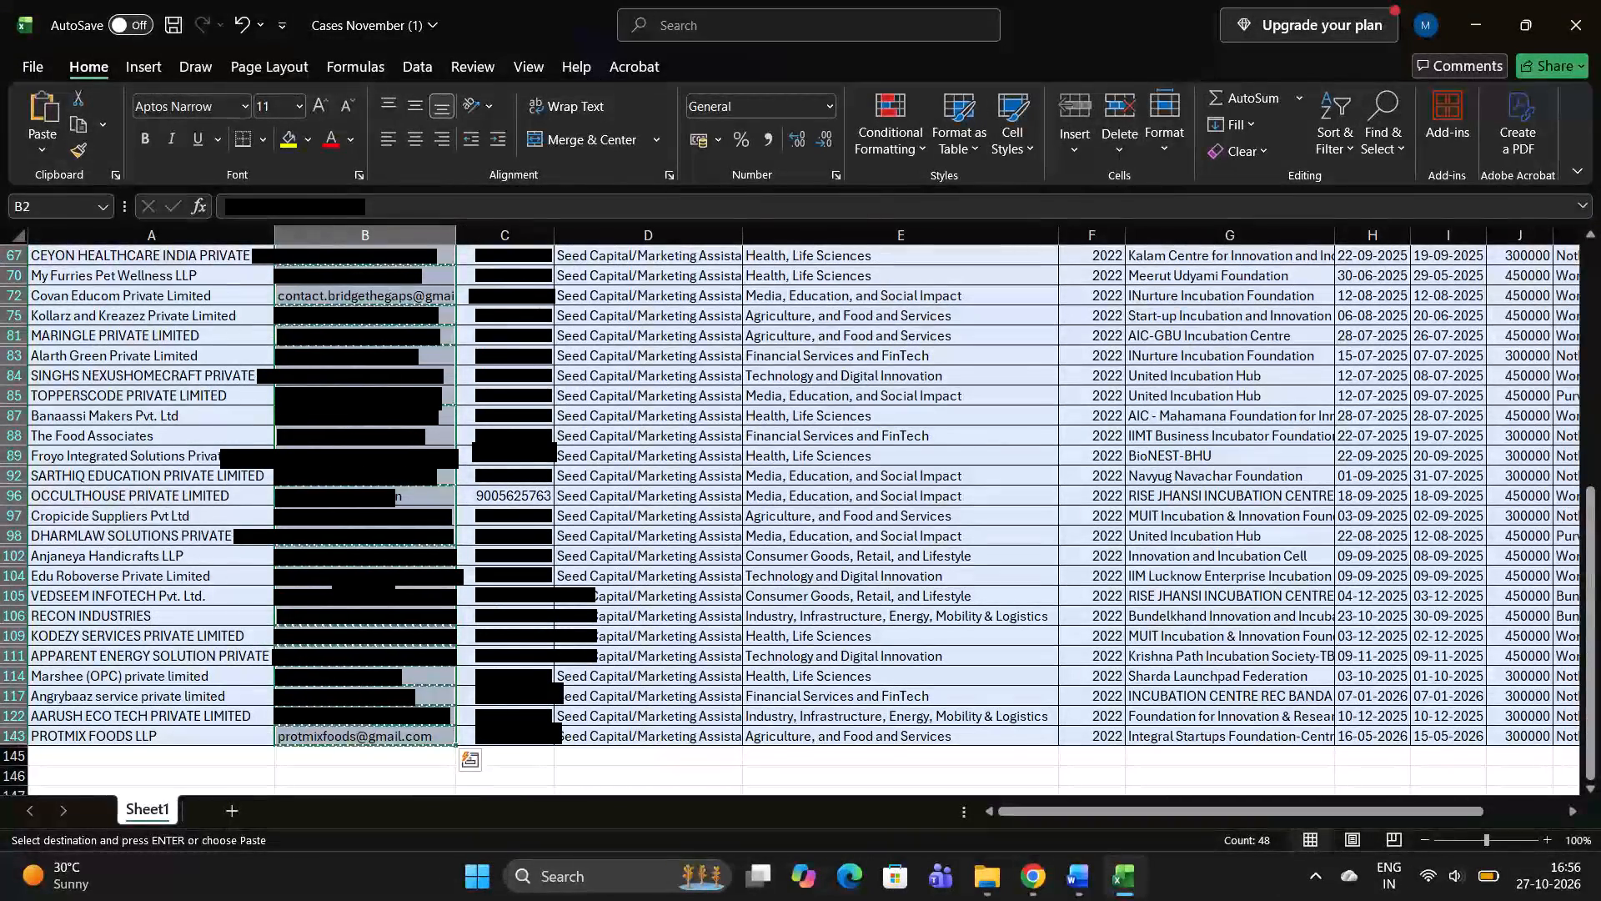
{"action": "key", "text": "ctrl+c"}
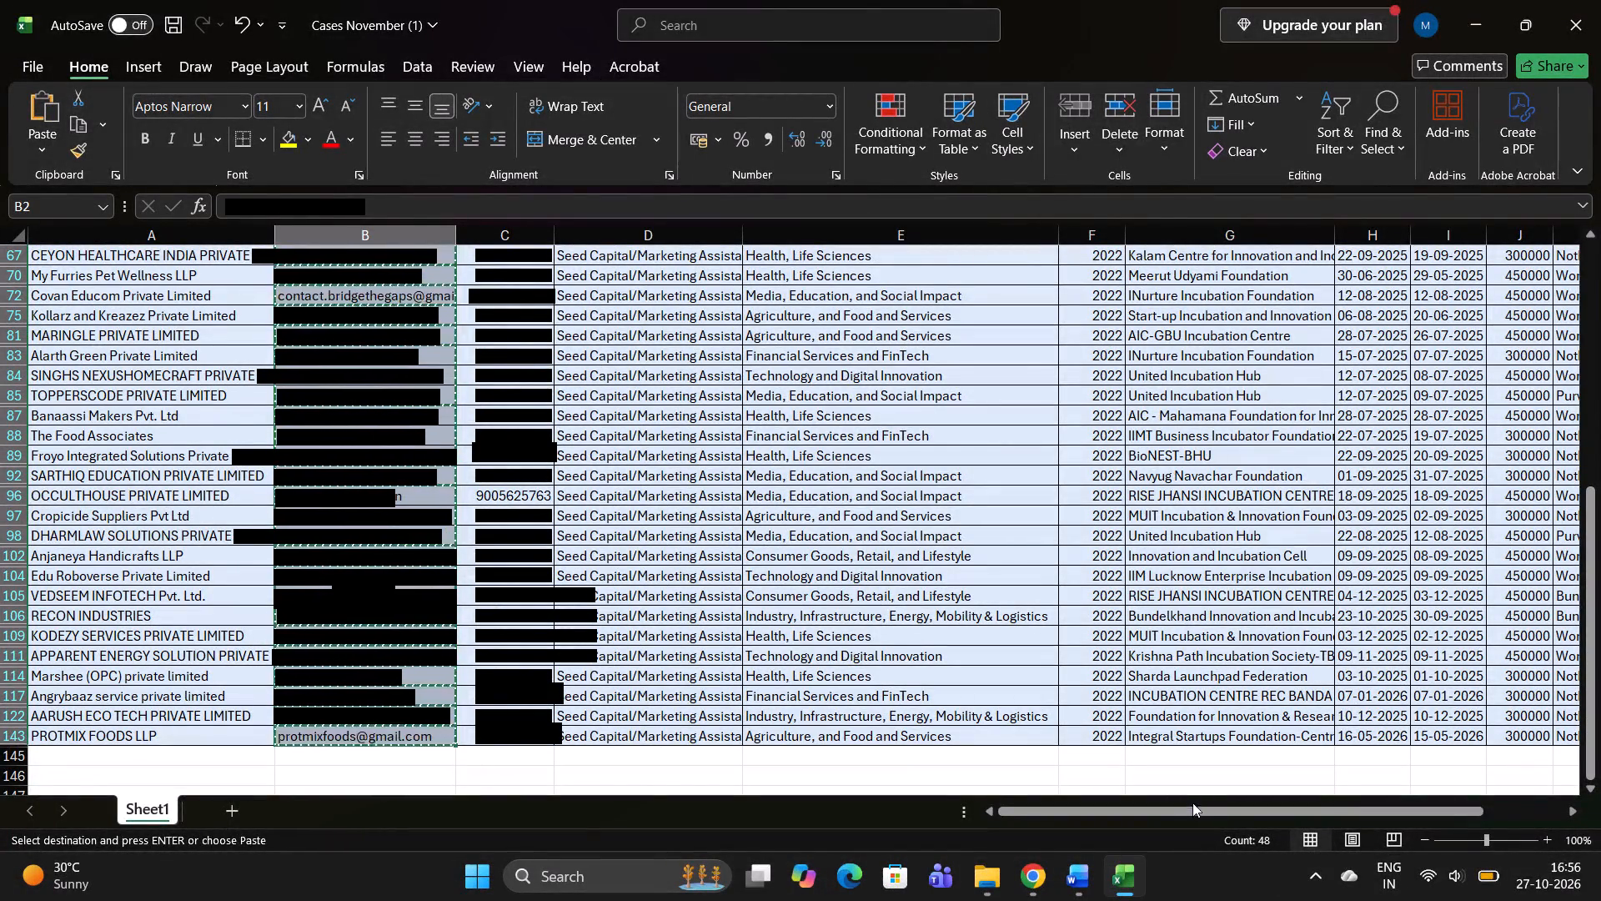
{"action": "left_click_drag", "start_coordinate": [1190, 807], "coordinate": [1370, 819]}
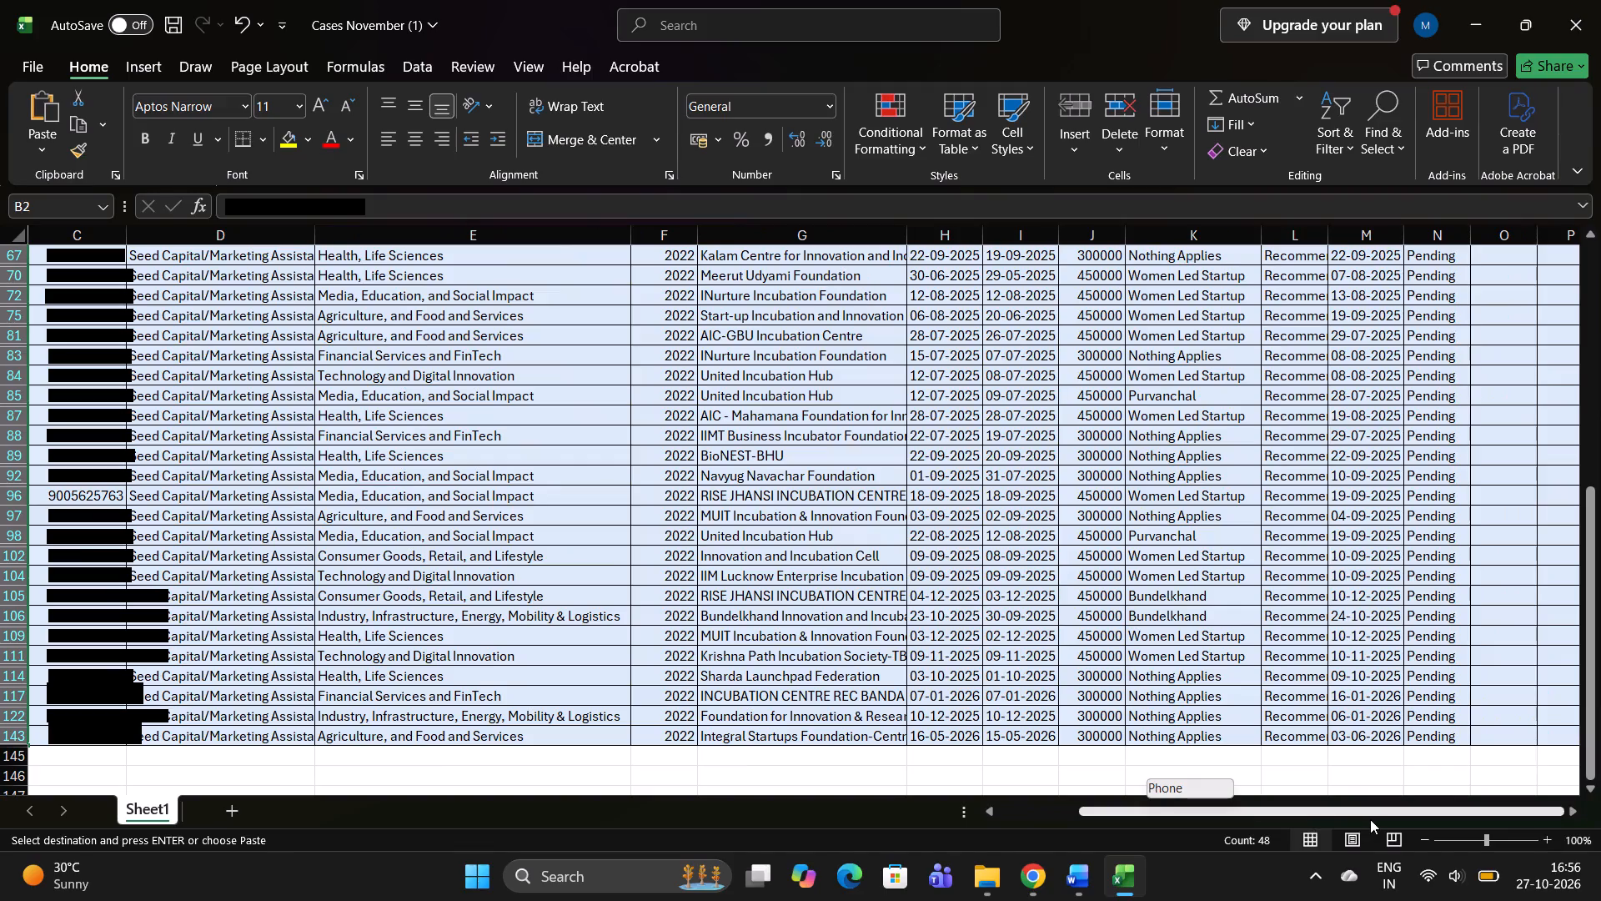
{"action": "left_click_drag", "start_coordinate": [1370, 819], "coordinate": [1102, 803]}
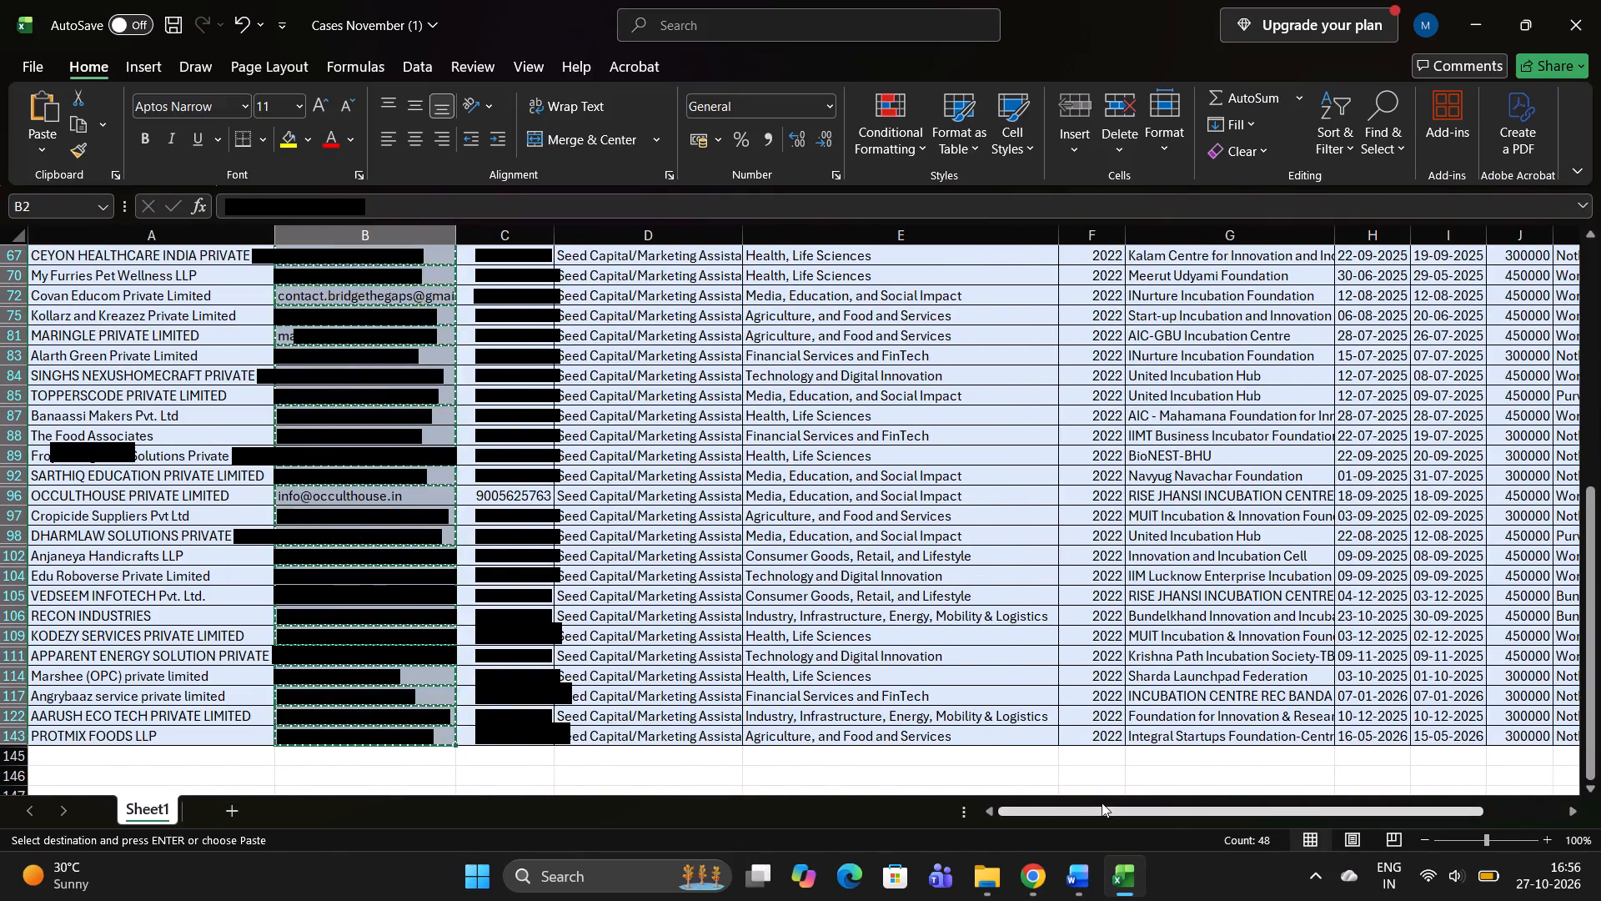
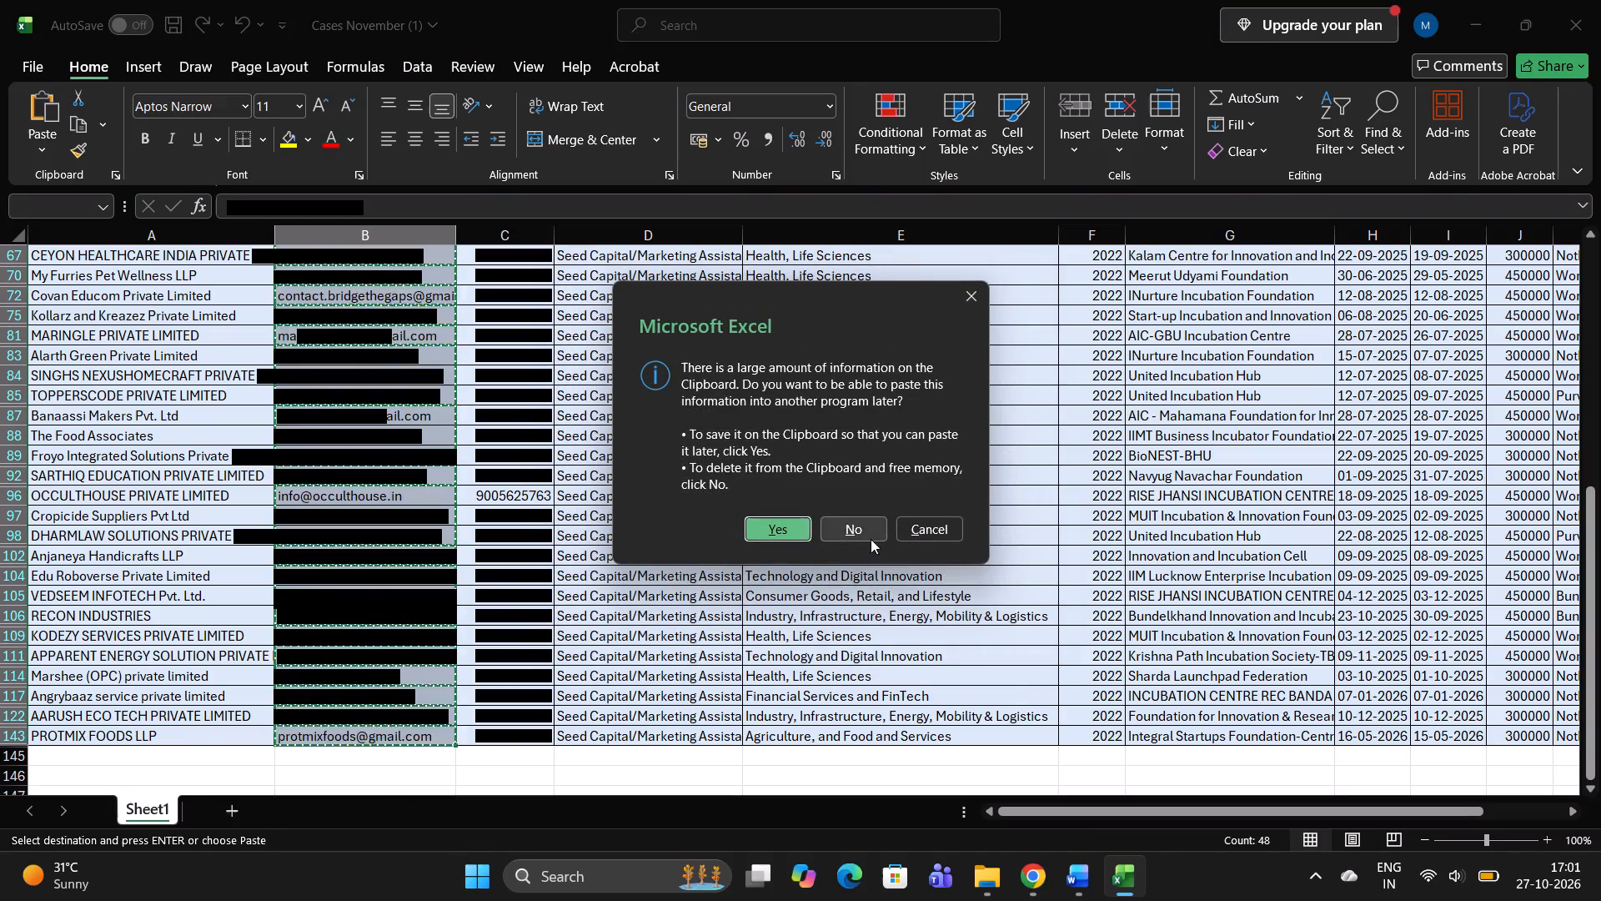
Finish closing the workbook, discarding the copied email cells from the clipboard.
{"action": "left_click", "coordinate": [871, 539]}
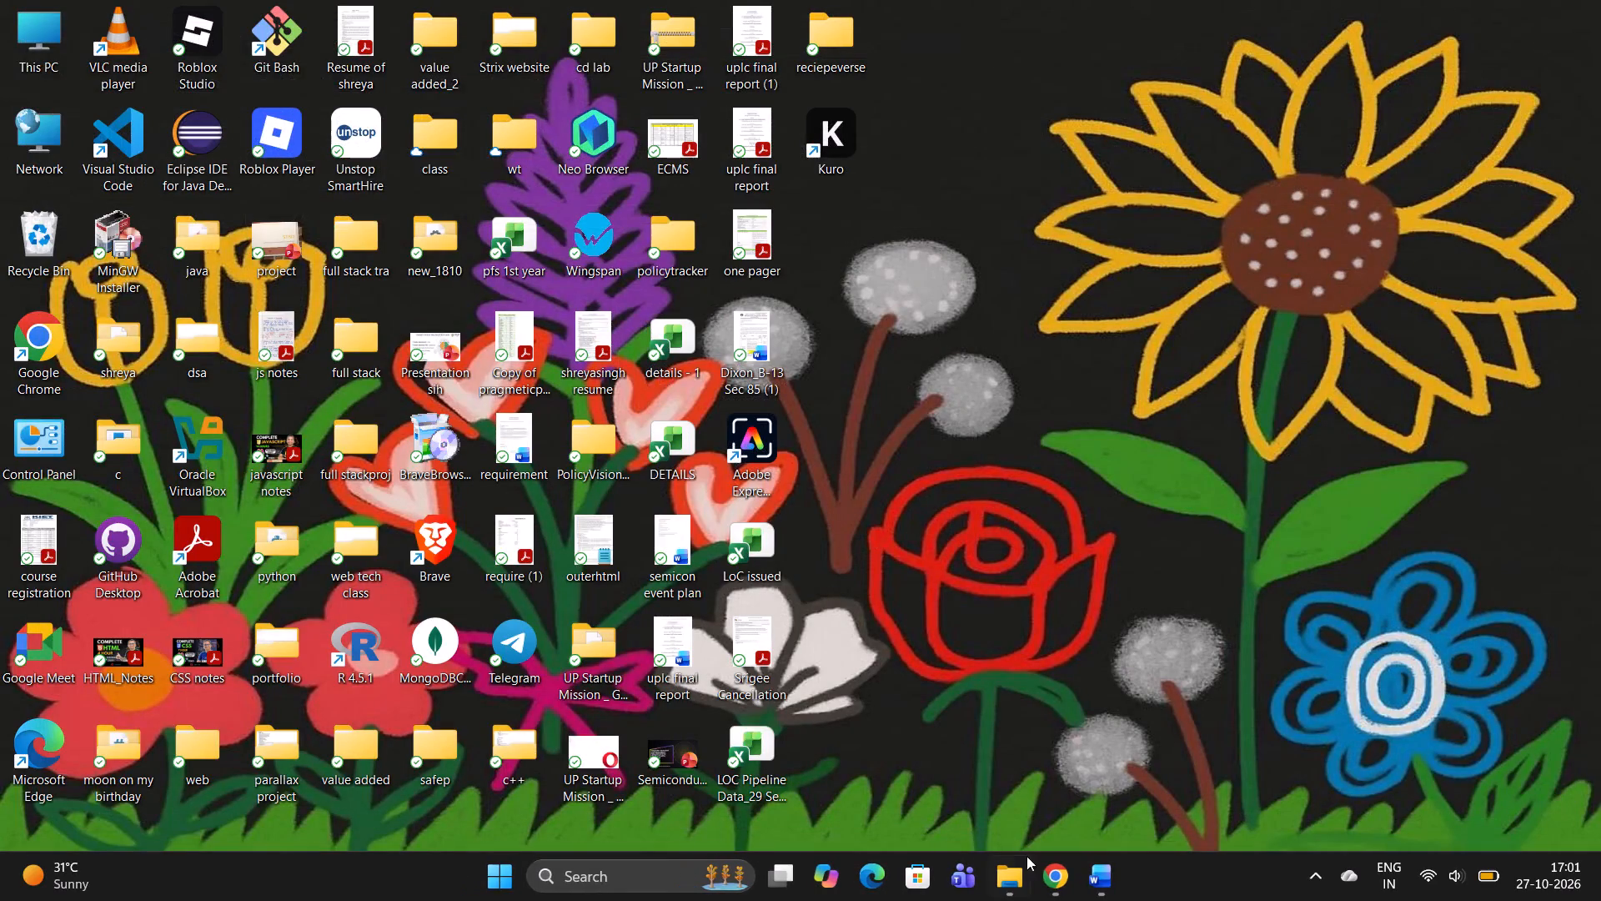
In File Explorer, delete the Cases November (1) and Cases November workbooks from the Downloads folder.
{"action": "left_click", "coordinate": [1014, 872]}
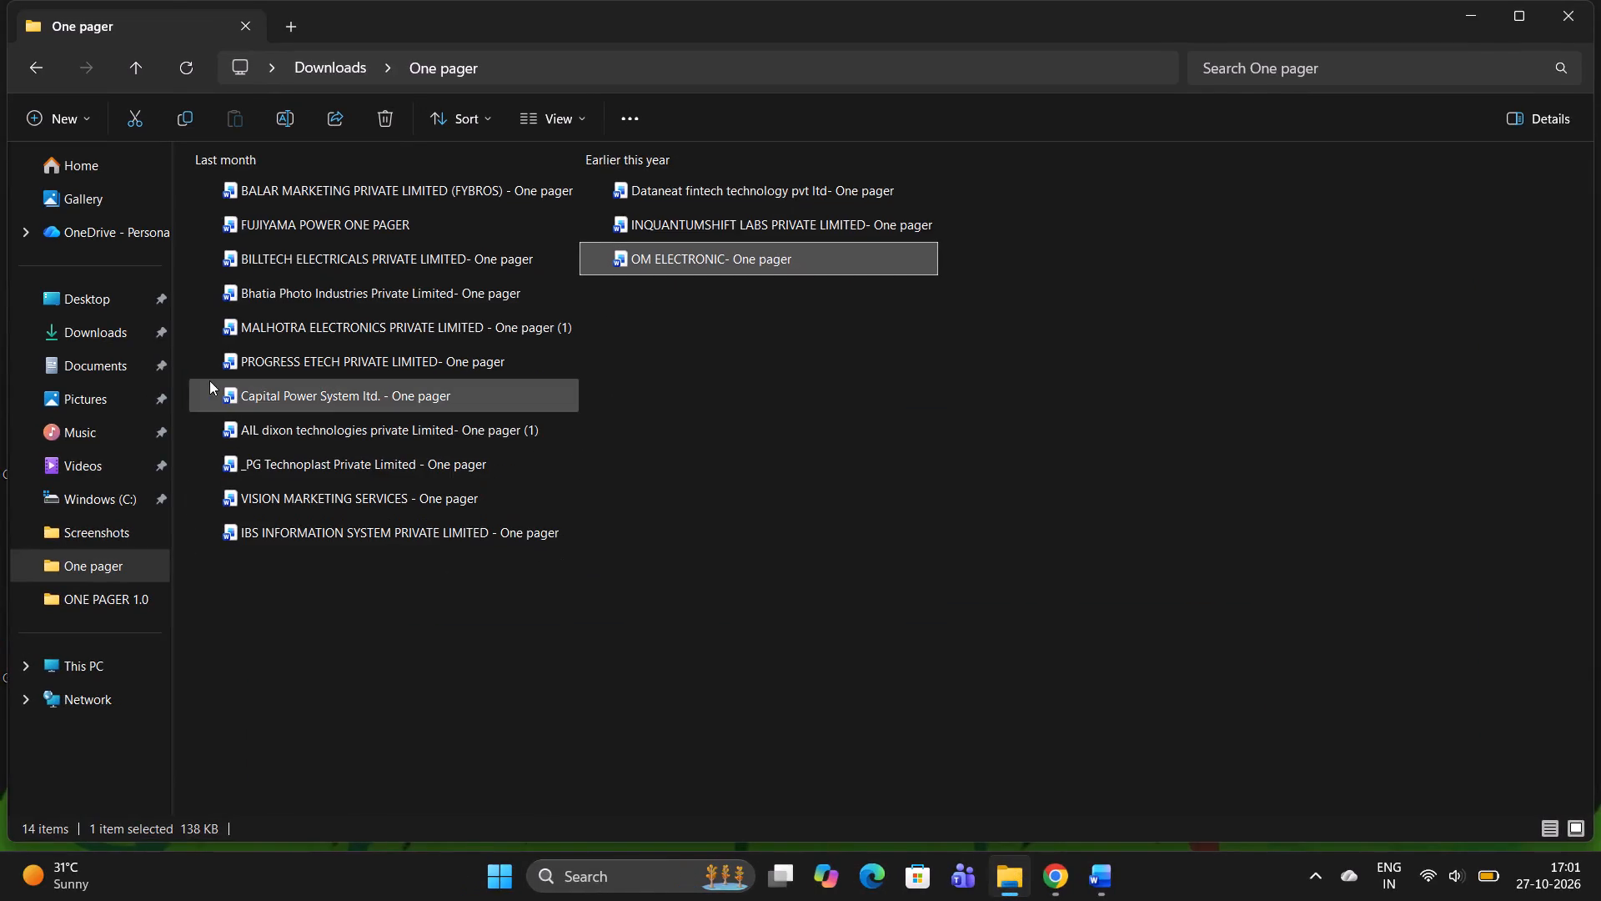
{"action": "left_click", "coordinate": [123, 336]}
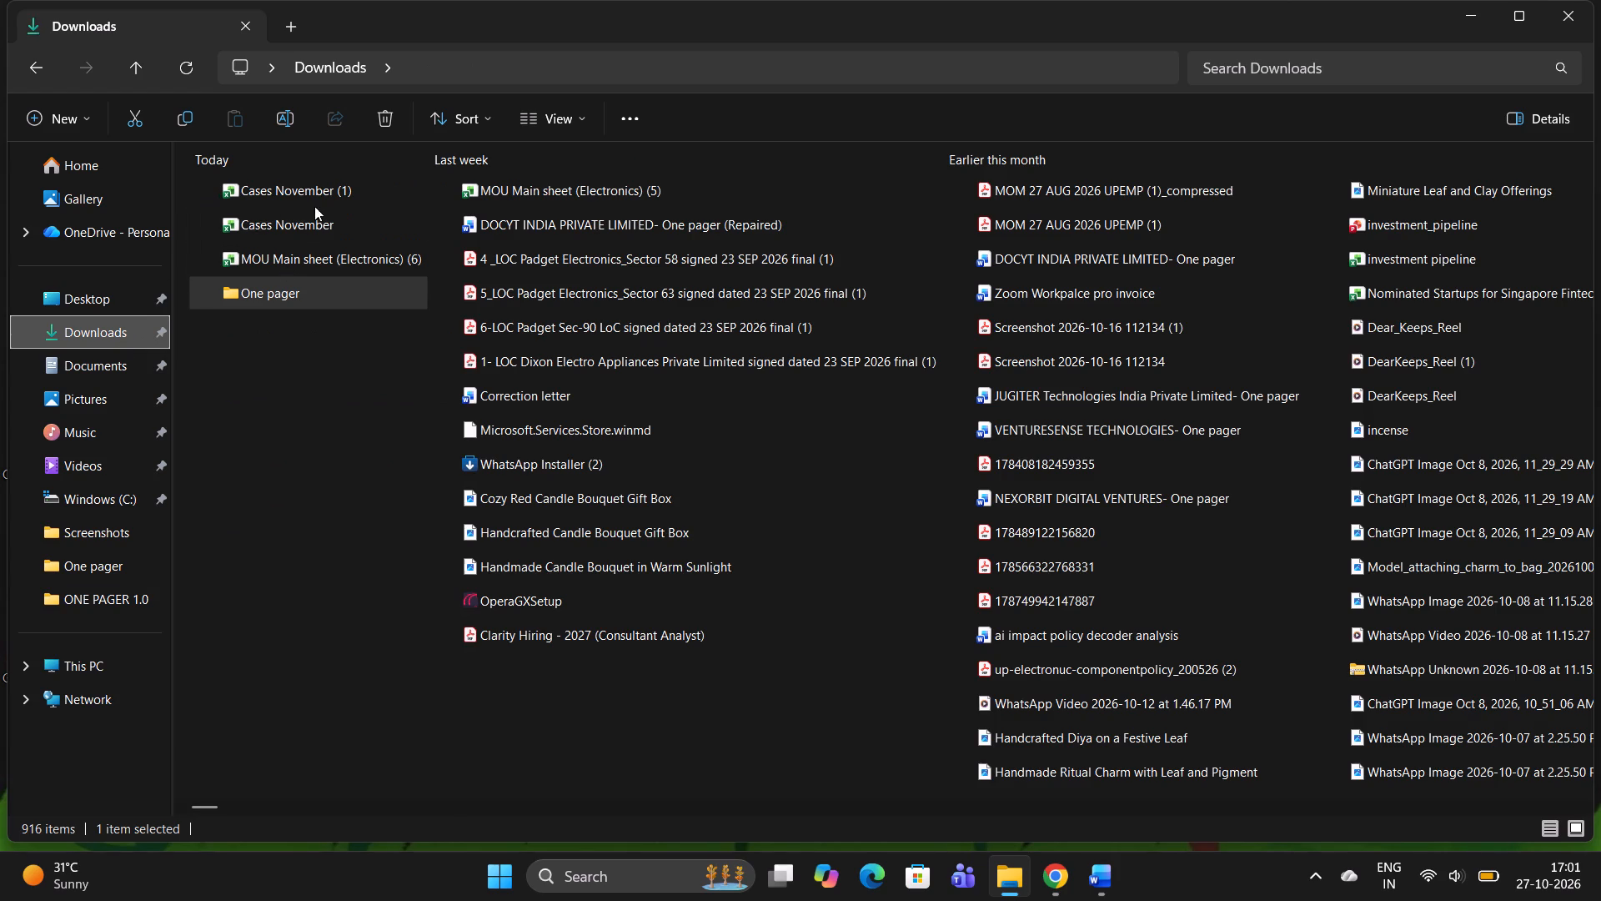
{"action": "double_click", "coordinate": [277, 296]}
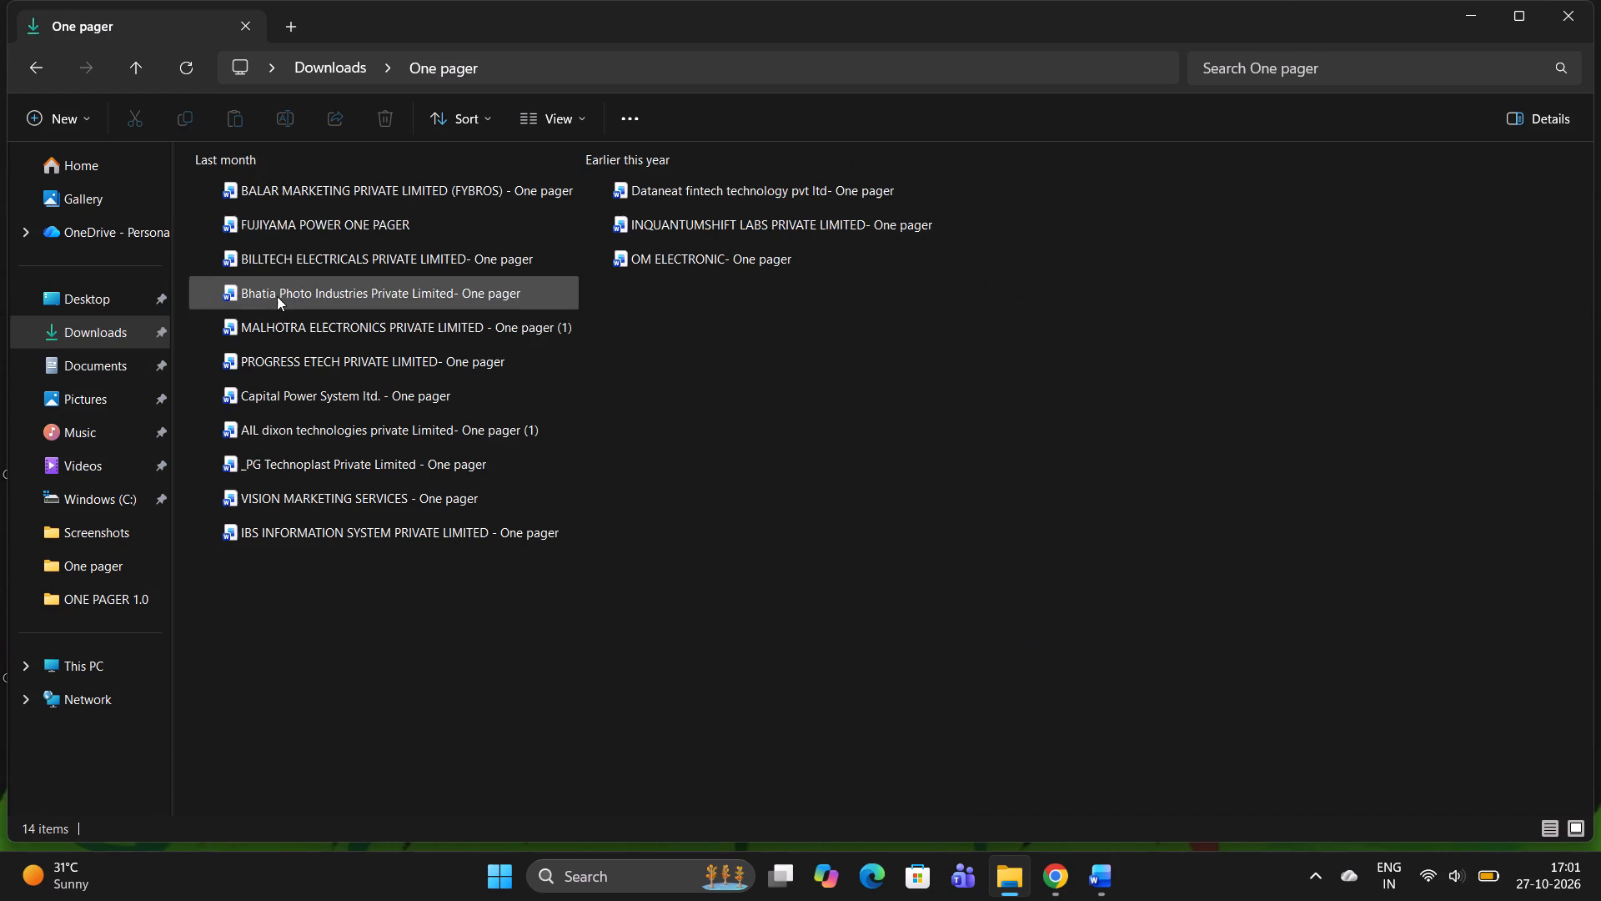
{"action": "left_click", "coordinate": [34, 54]}
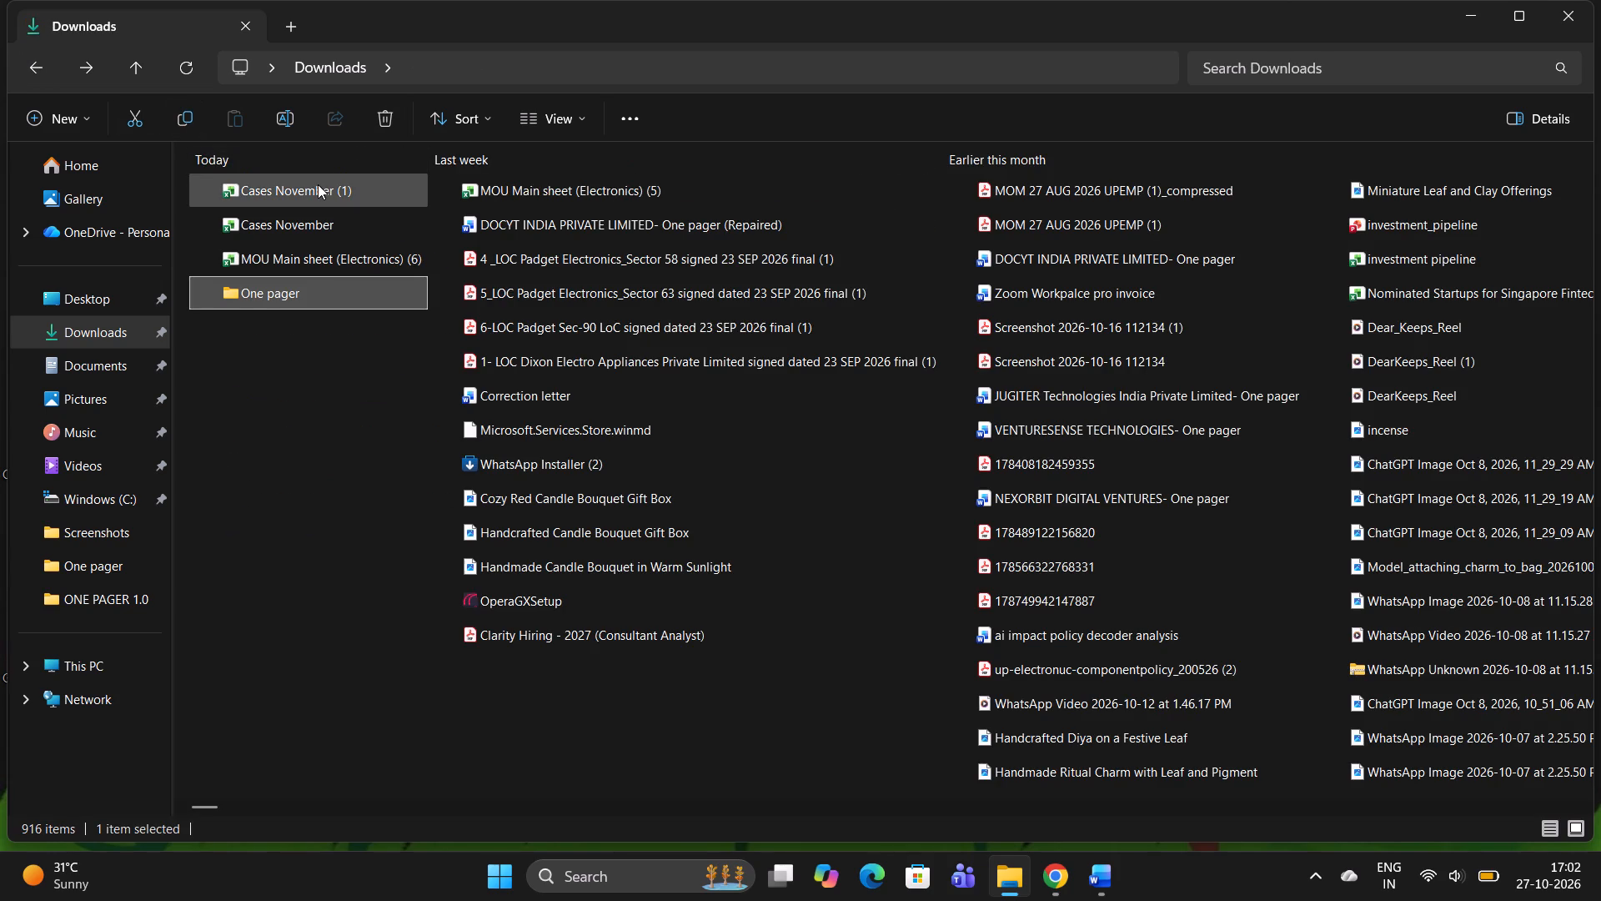
{"action": "left_click", "coordinate": [318, 184]}
{"action": "left_click", "coordinate": [387, 128]}
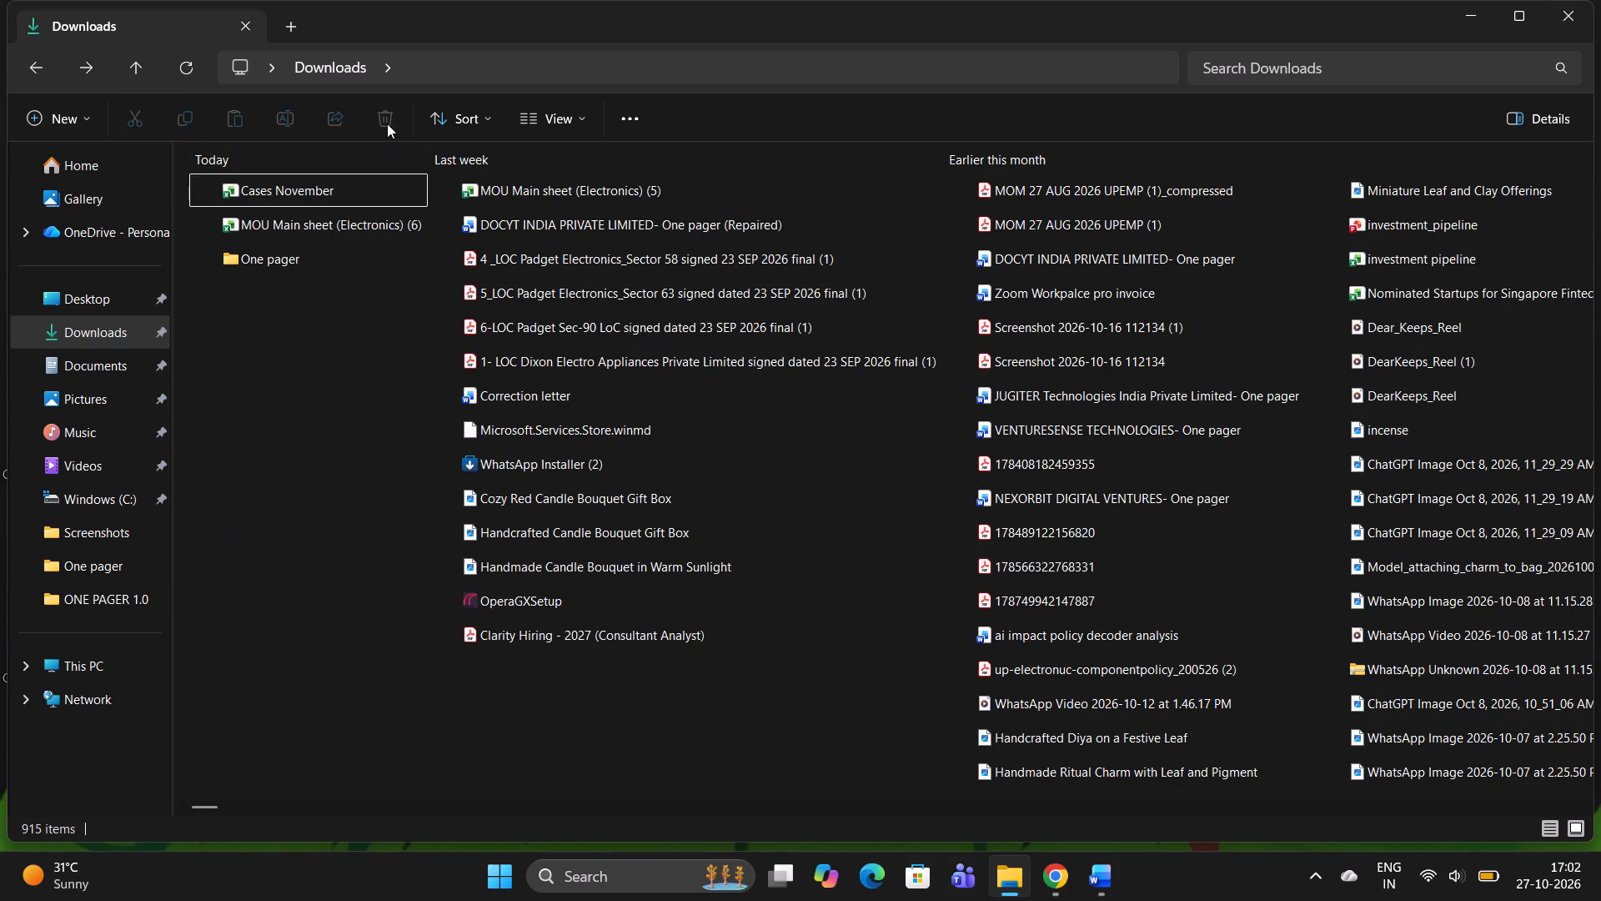
{"action": "left_click", "coordinate": [324, 187]}
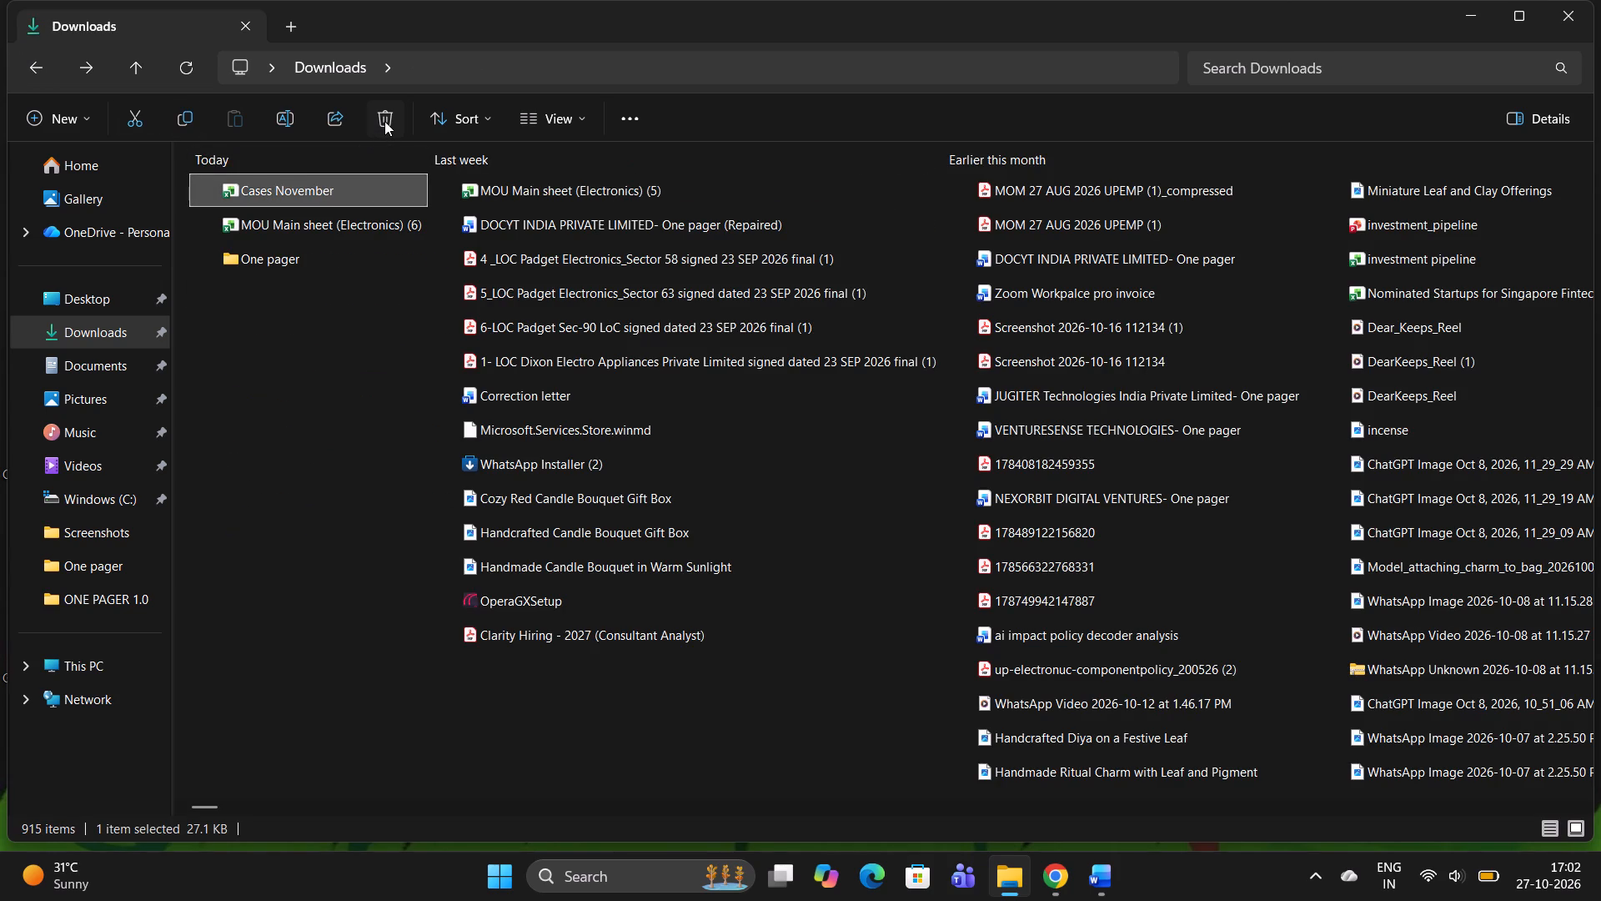
{"action": "left_click", "coordinate": [384, 121]}
Open the Desktop folder to view its files.
{"action": "left_click", "coordinate": [109, 315]}
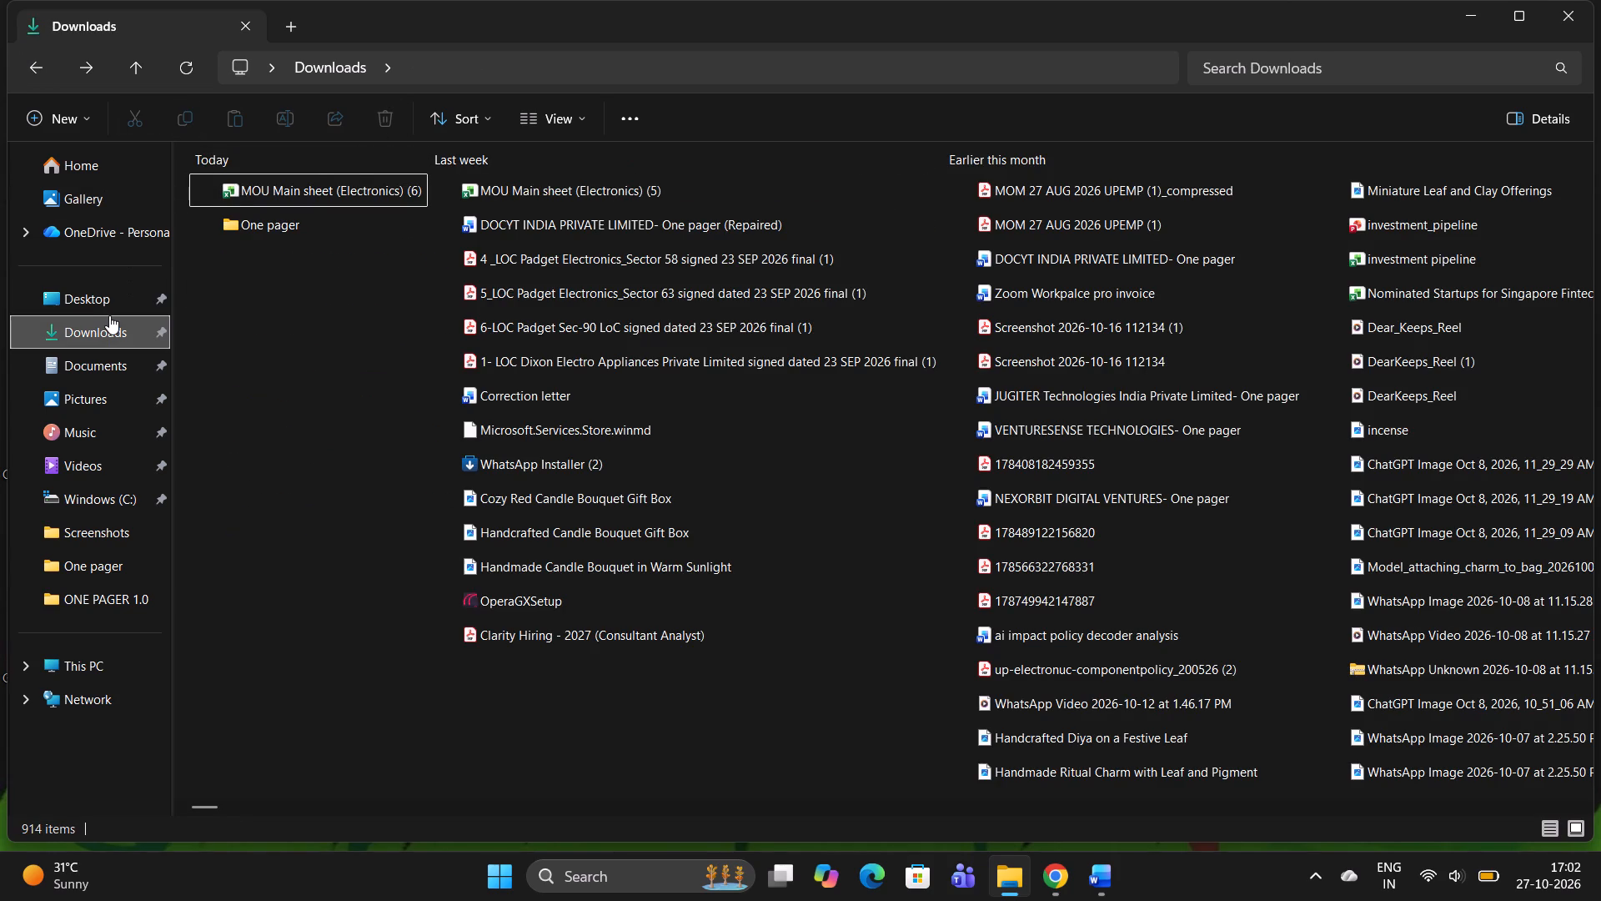
{"action": "left_click", "coordinate": [115, 300]}
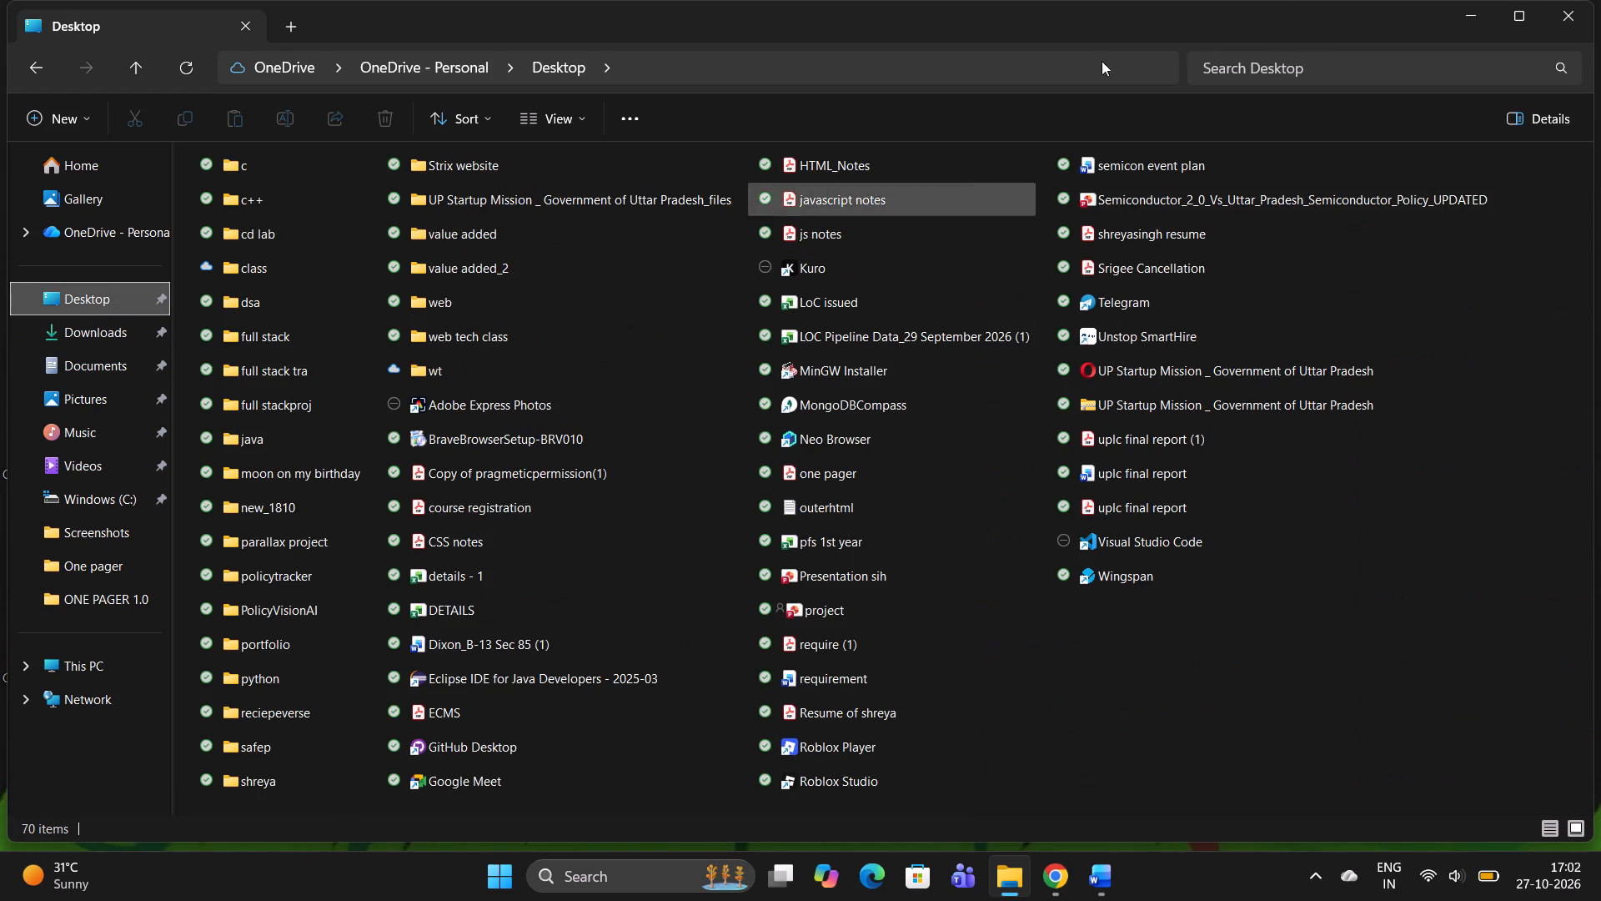
Minimize File Explorer, open the Recycle Bin from the desktop to view the deleted files, and close it again.
{"action": "left_click", "coordinate": [1458, 6]}
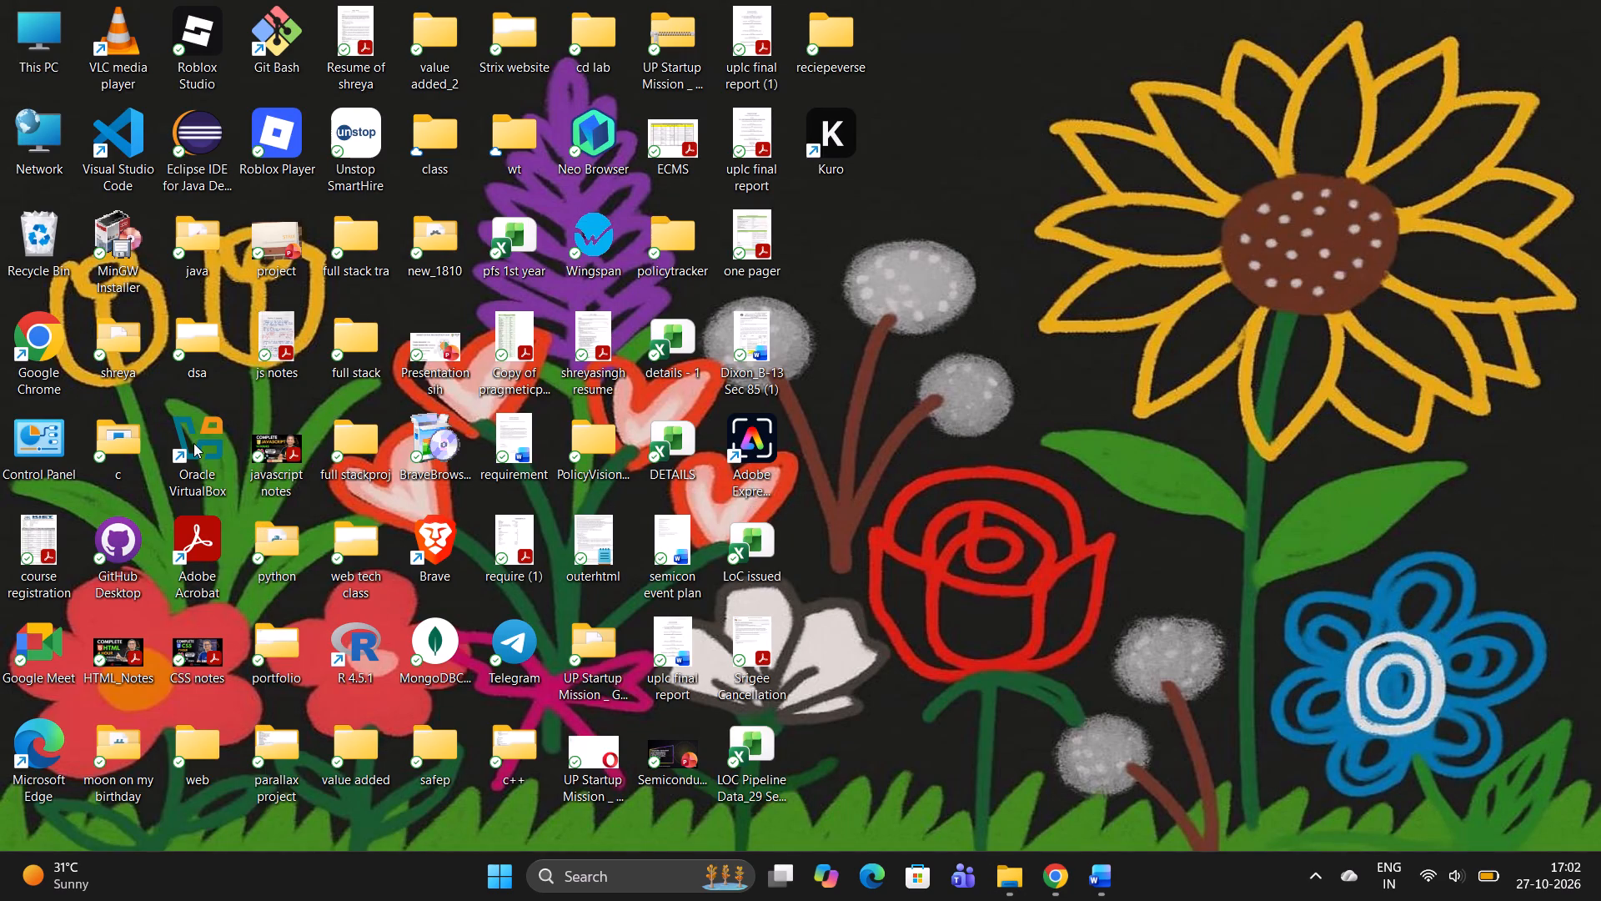
{"action": "triple_click", "coordinate": [41, 254]}
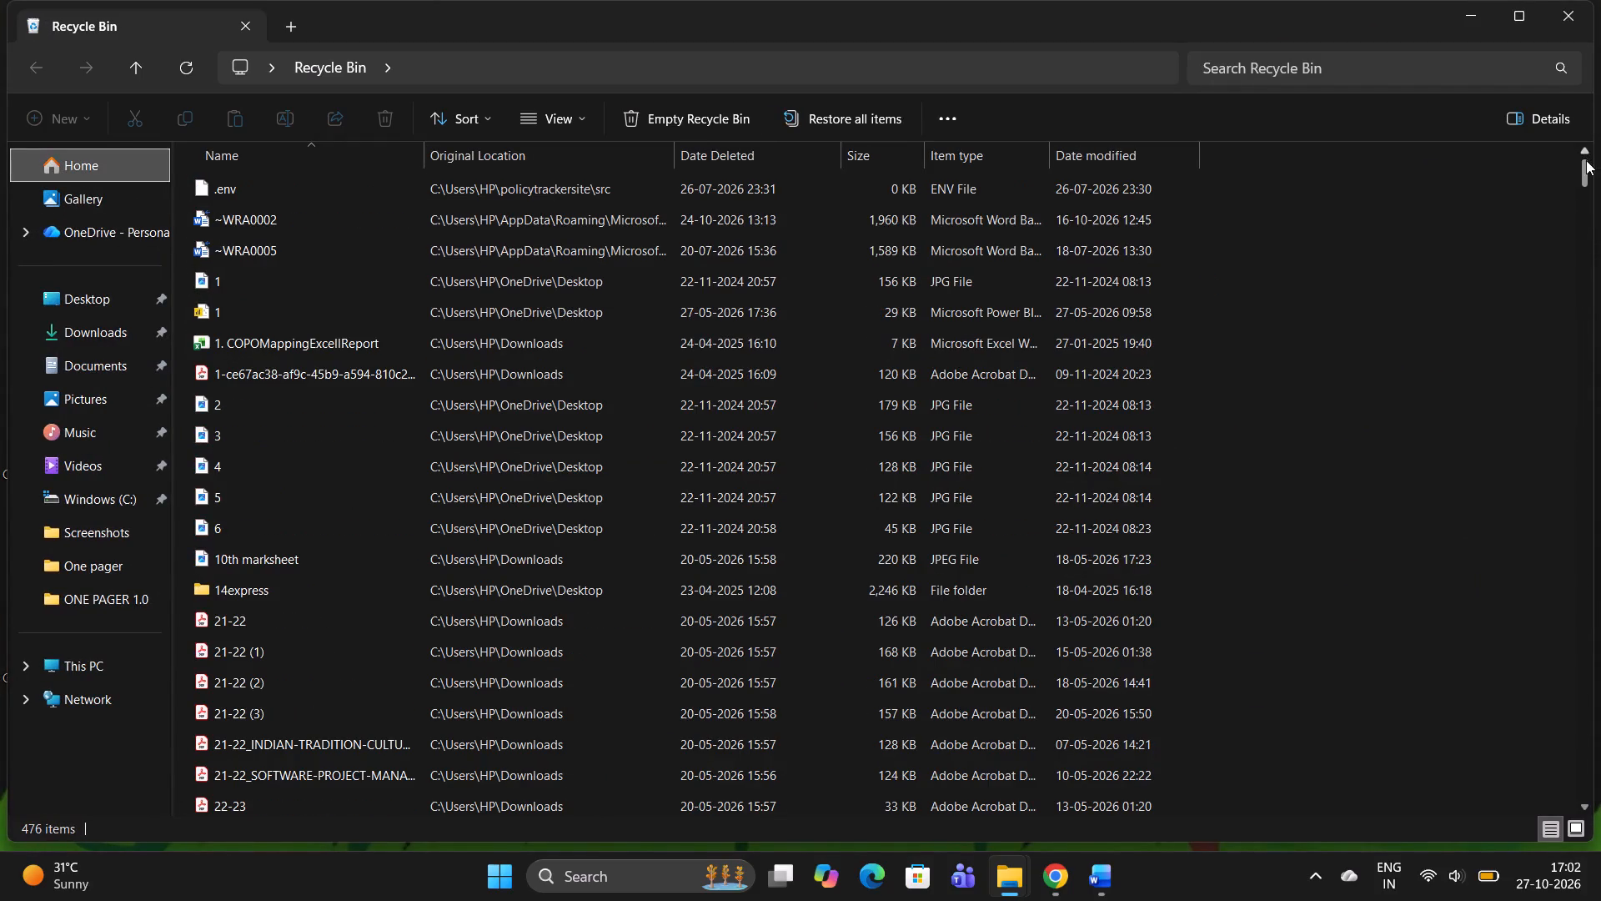
{"action": "left_click", "coordinate": [1575, 16]}
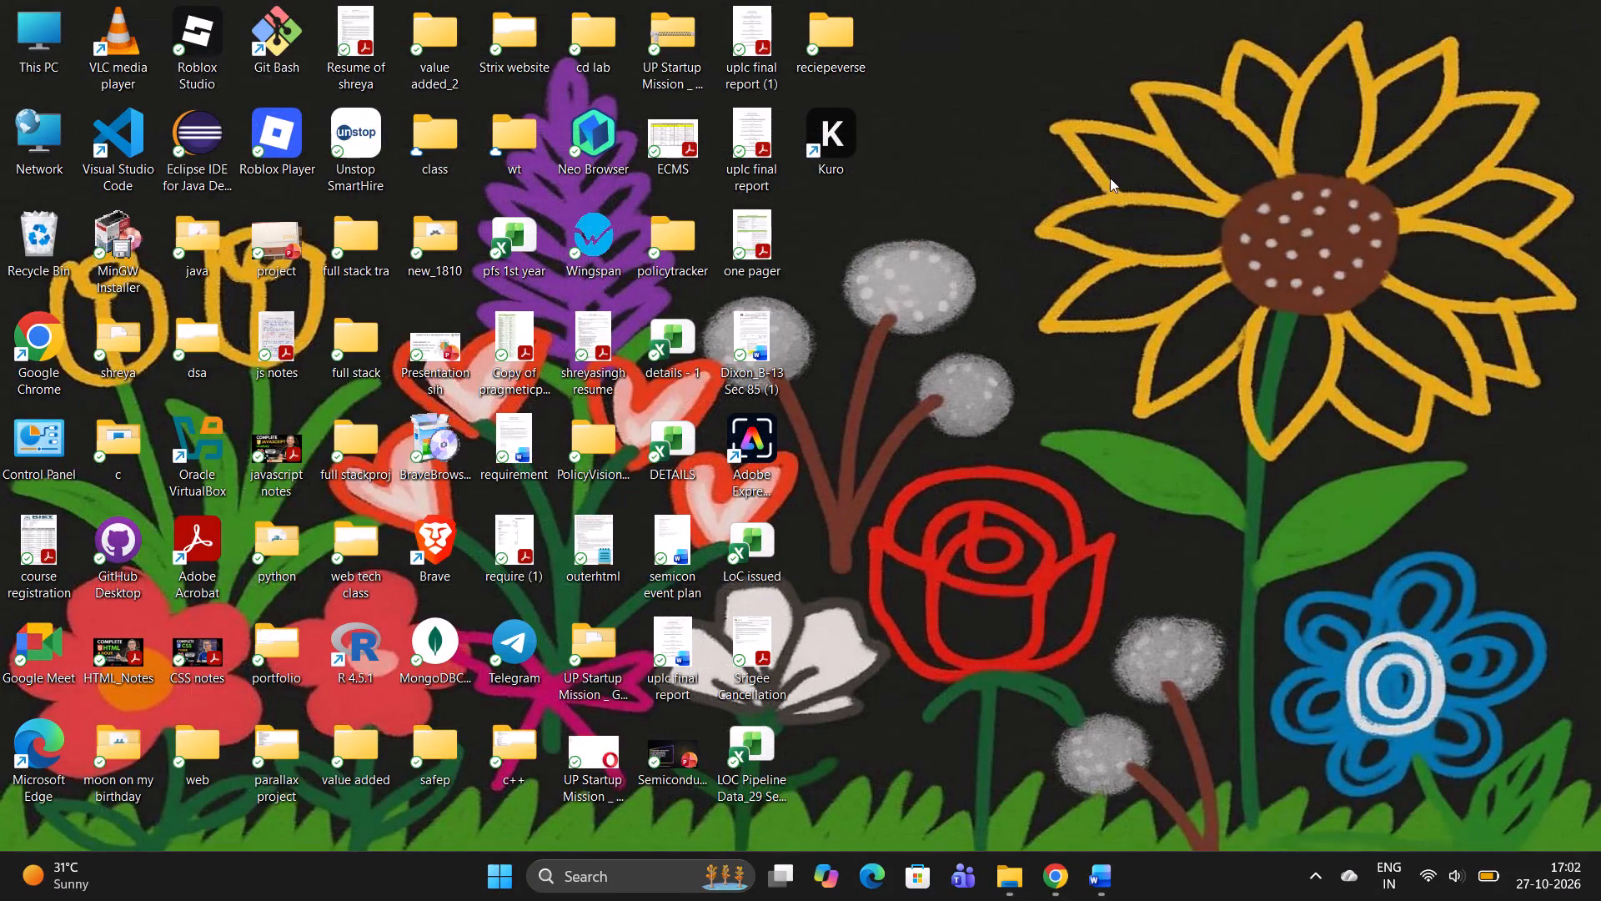
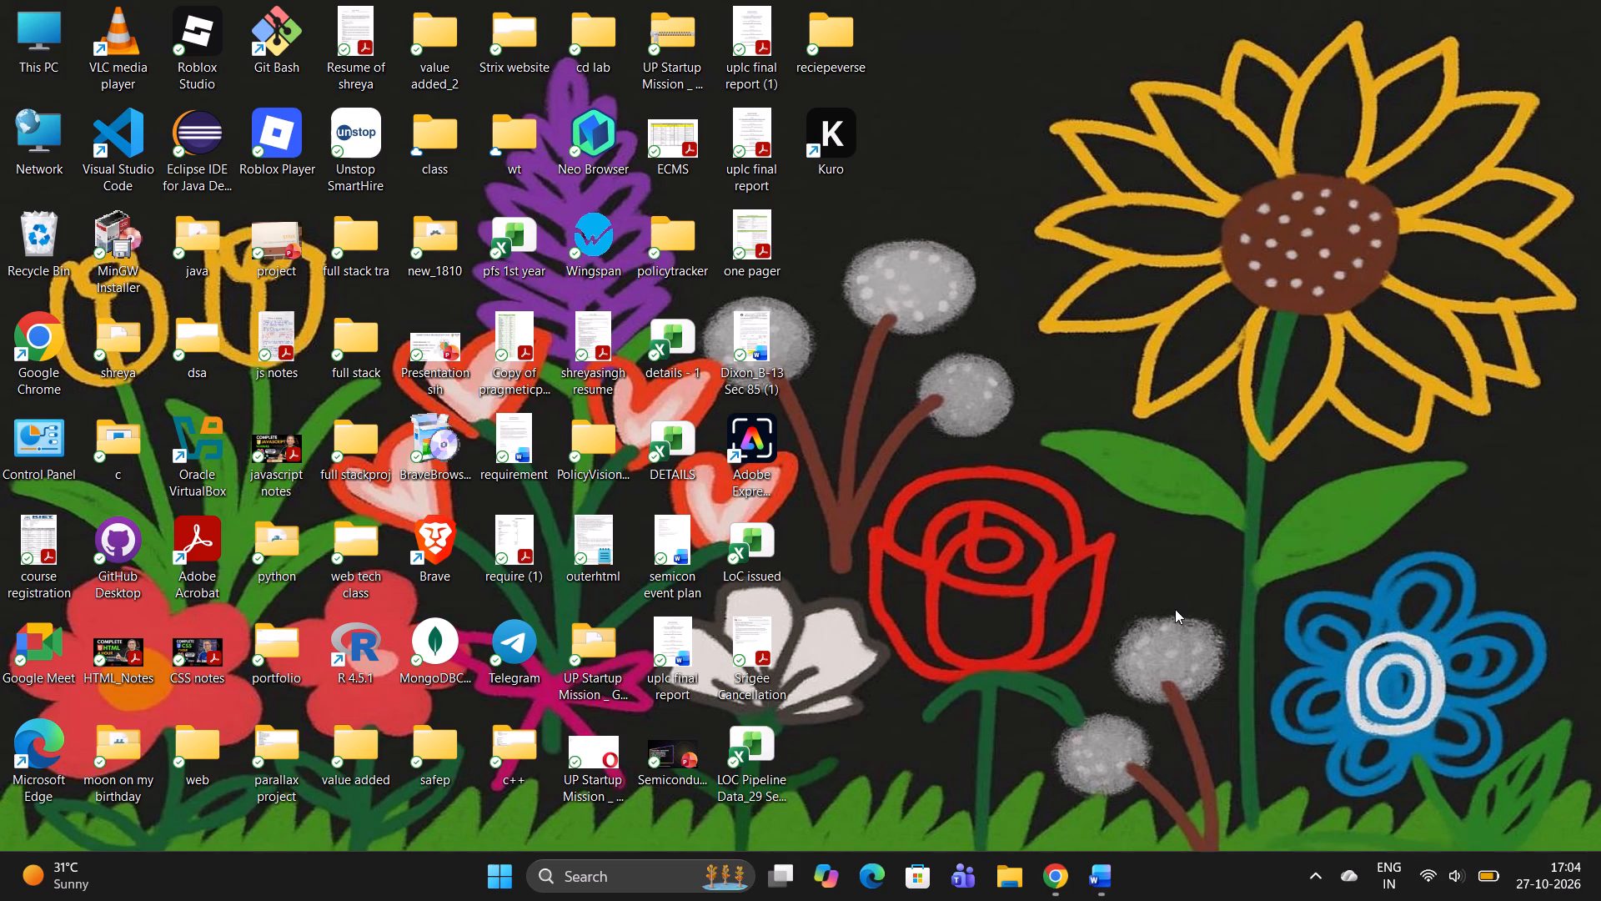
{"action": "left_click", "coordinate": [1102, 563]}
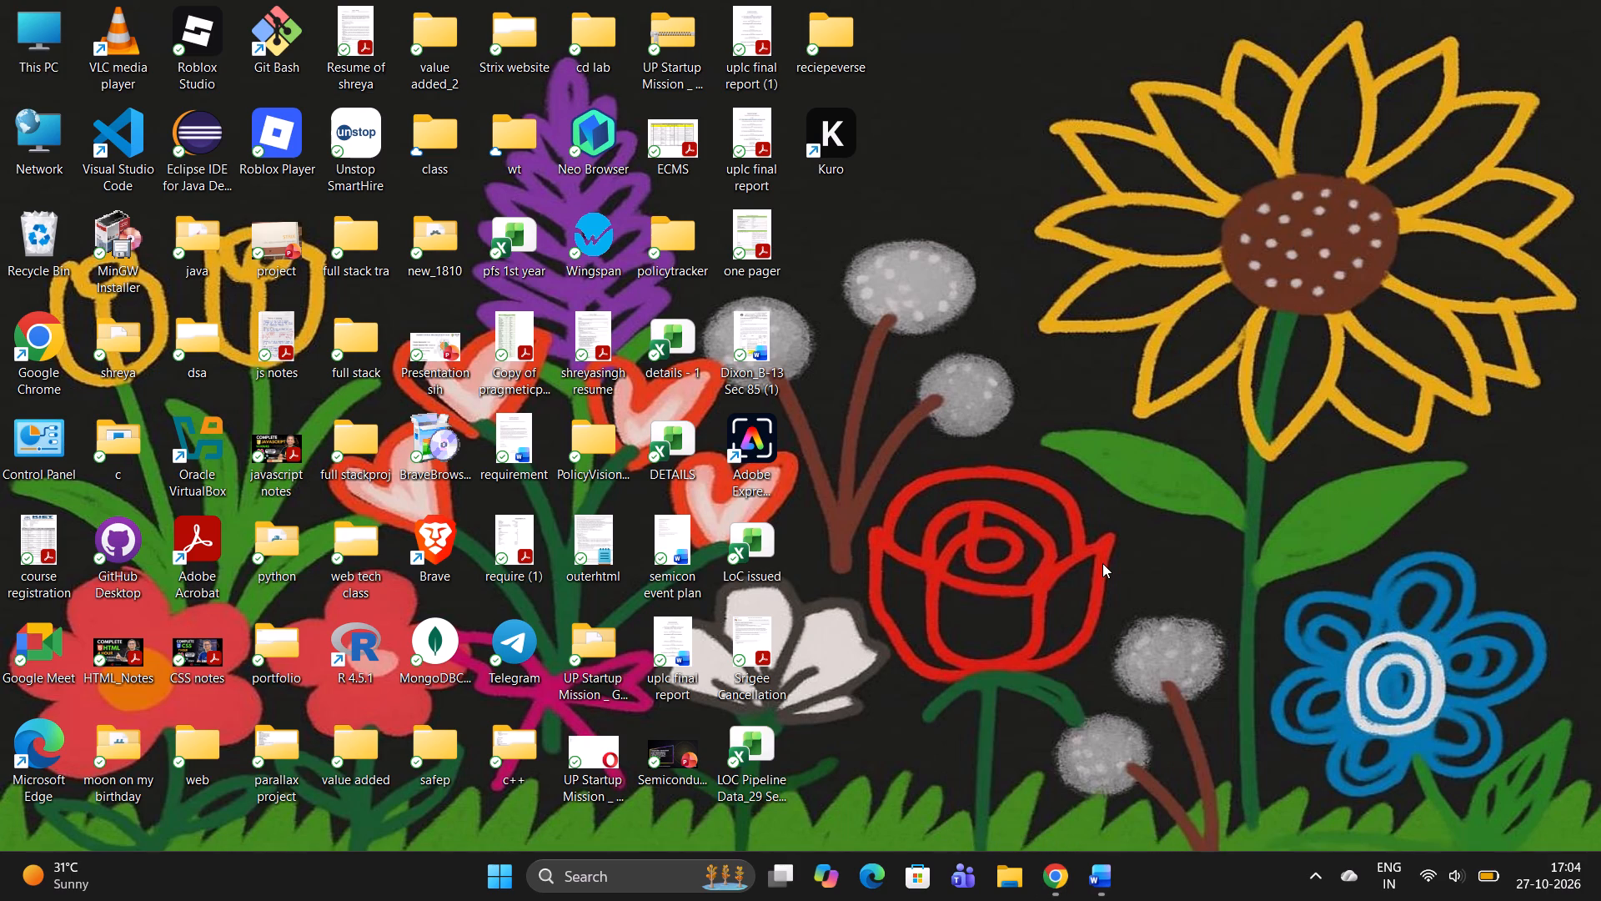